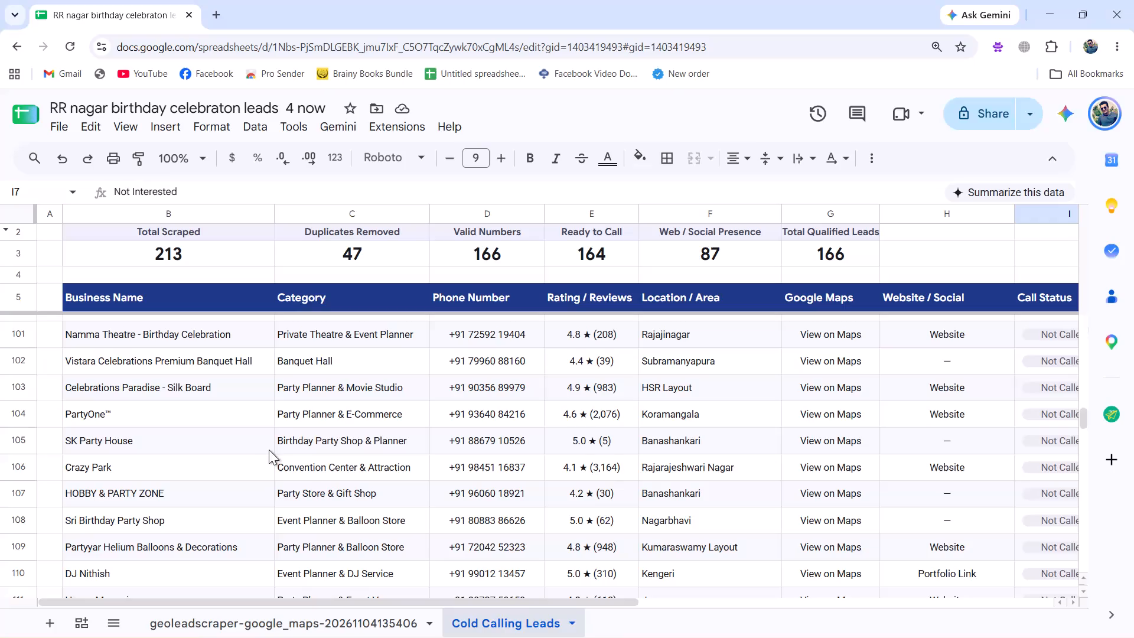
Copy the business name SK Party House from the leads sheet and search the web for it in a new tab.
click(181, 434)
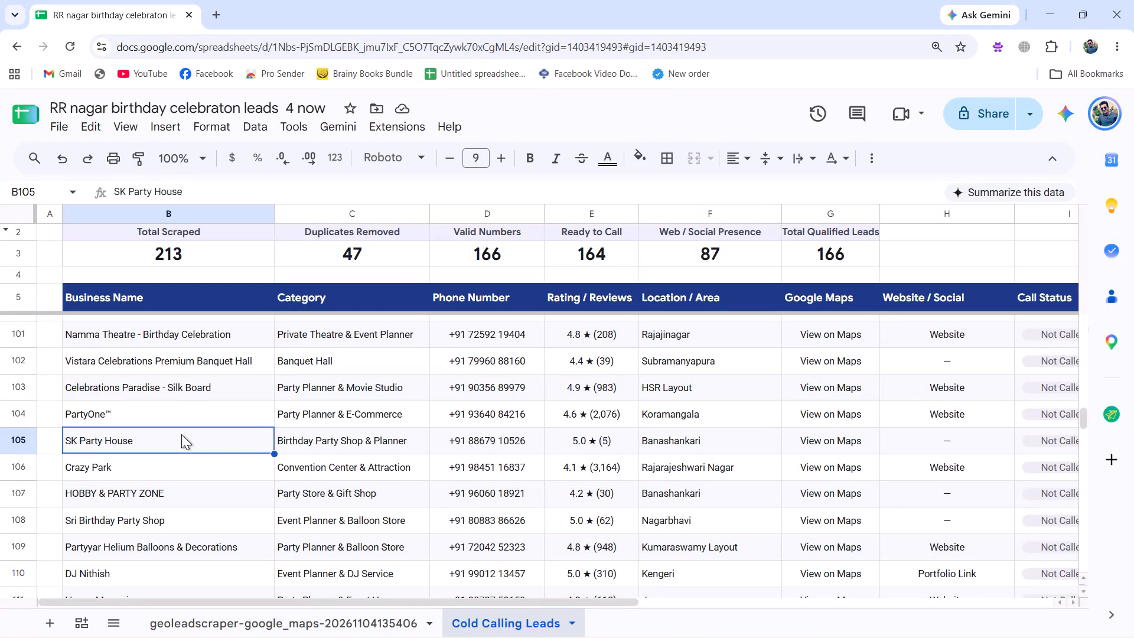
triple_click(181, 434)
click(181, 434)
key(ctrl+c)
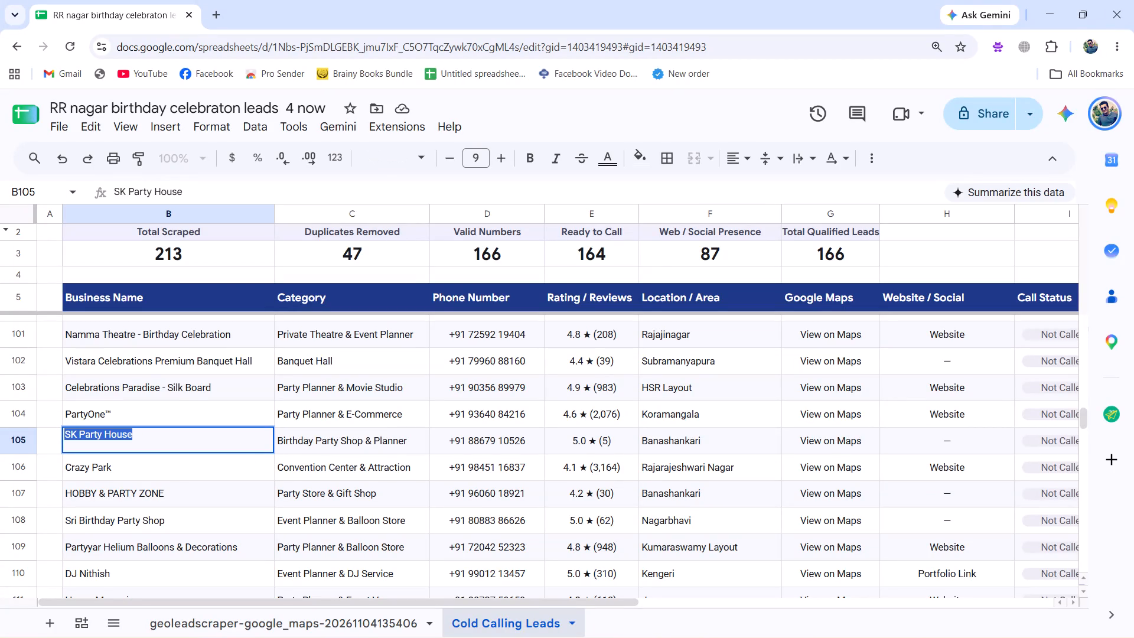
click(210, 12)
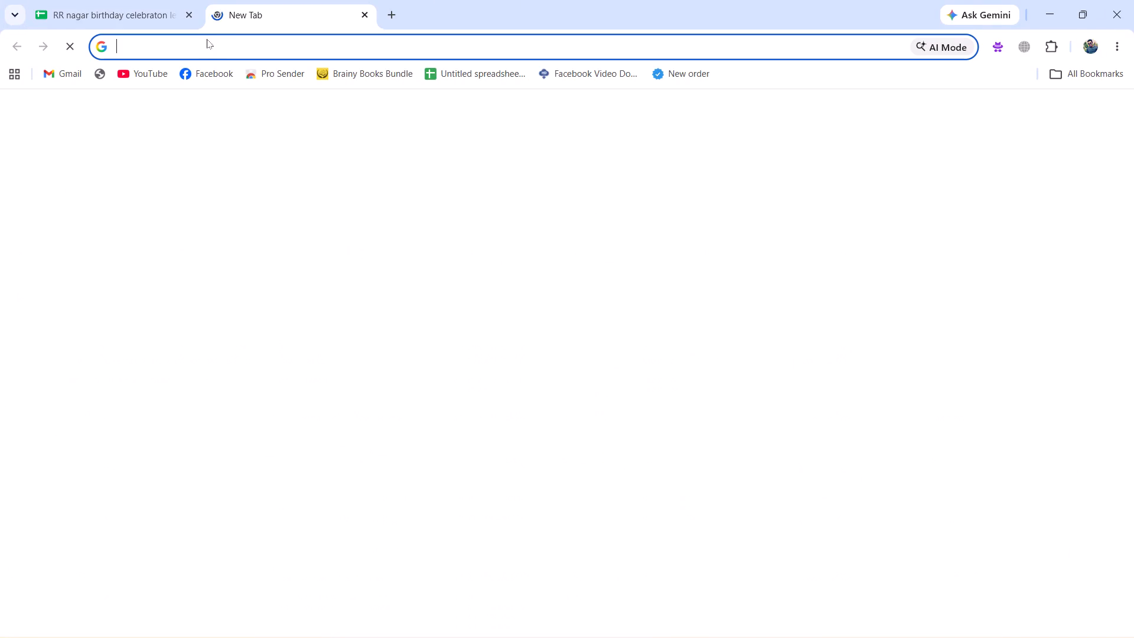
drag(201, 57, 200, 50)
click(200, 50)
key(ctrl+v)
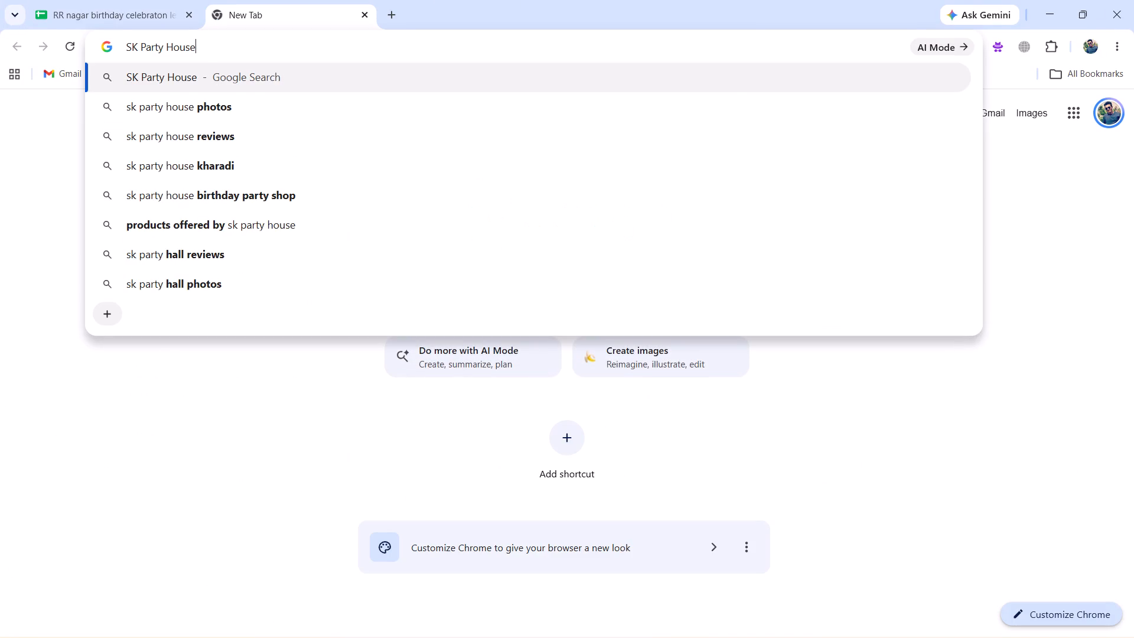
key(Return)
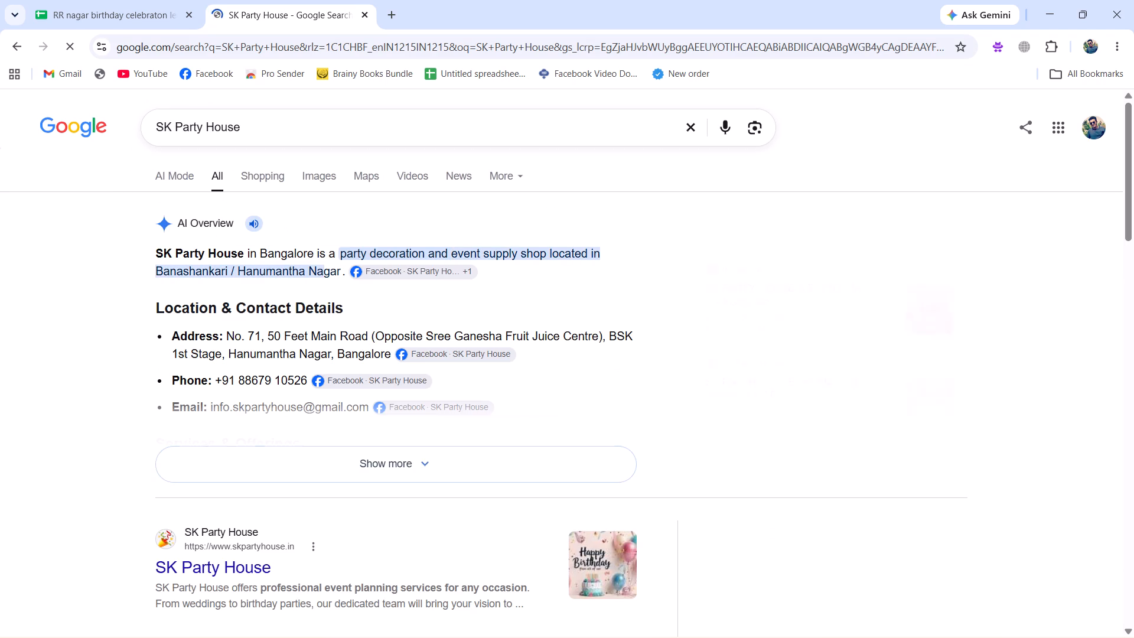
Check the SK Party House website from the search results, then return to the results.
scroll(377, 287, down, 1)
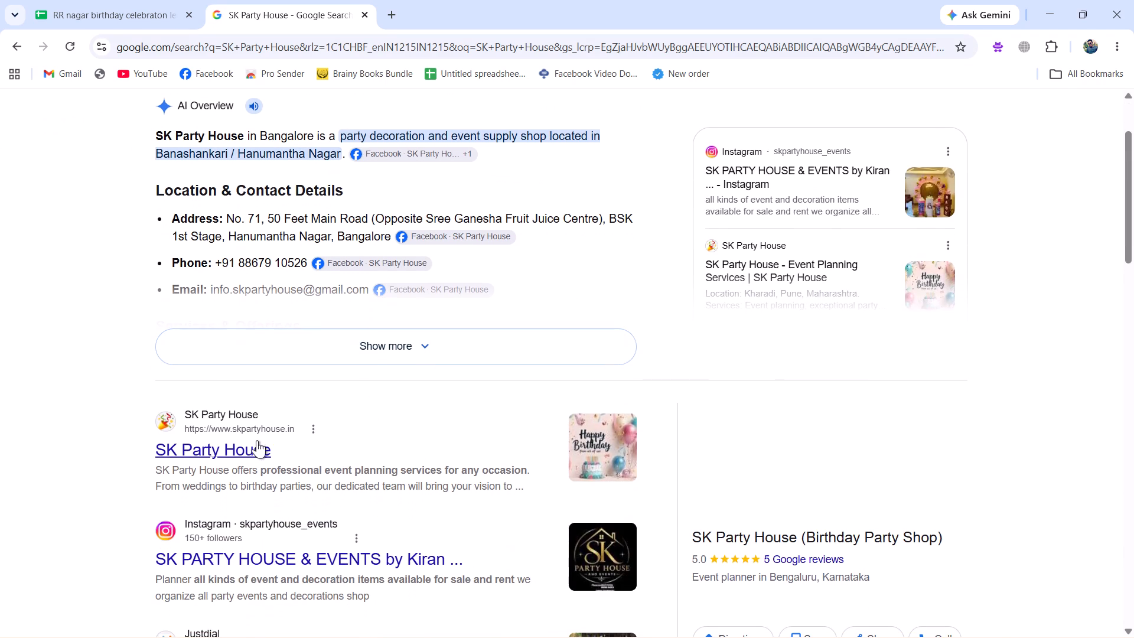
click(252, 442)
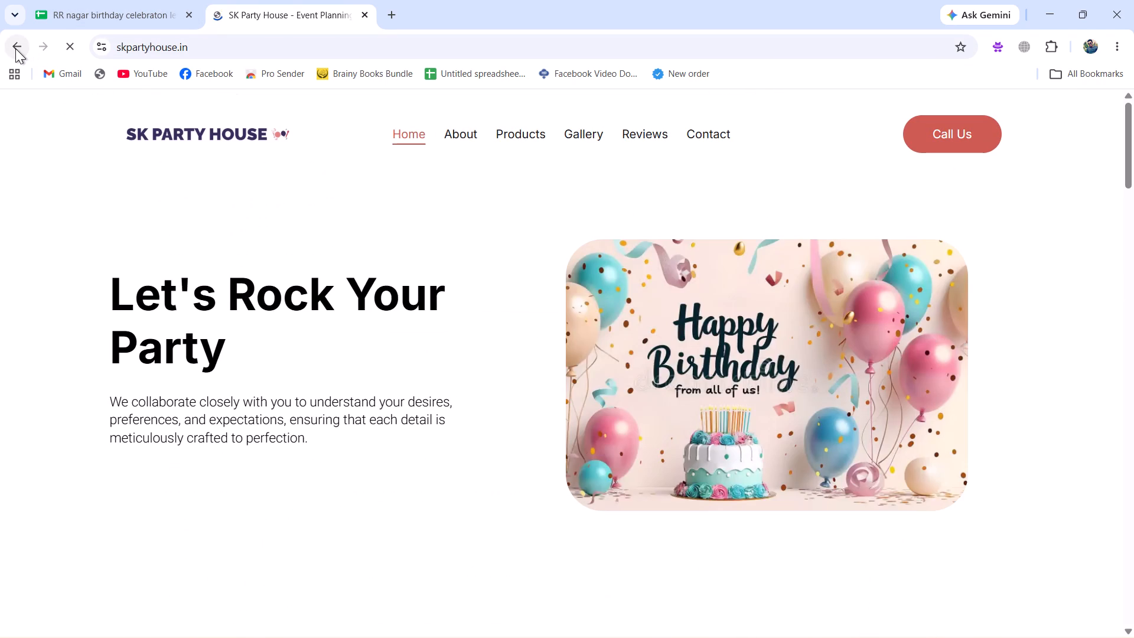
click(15, 48)
Open the skpartyhouse_events Instagram profile from the search results and look through its posts.
click(217, 562)
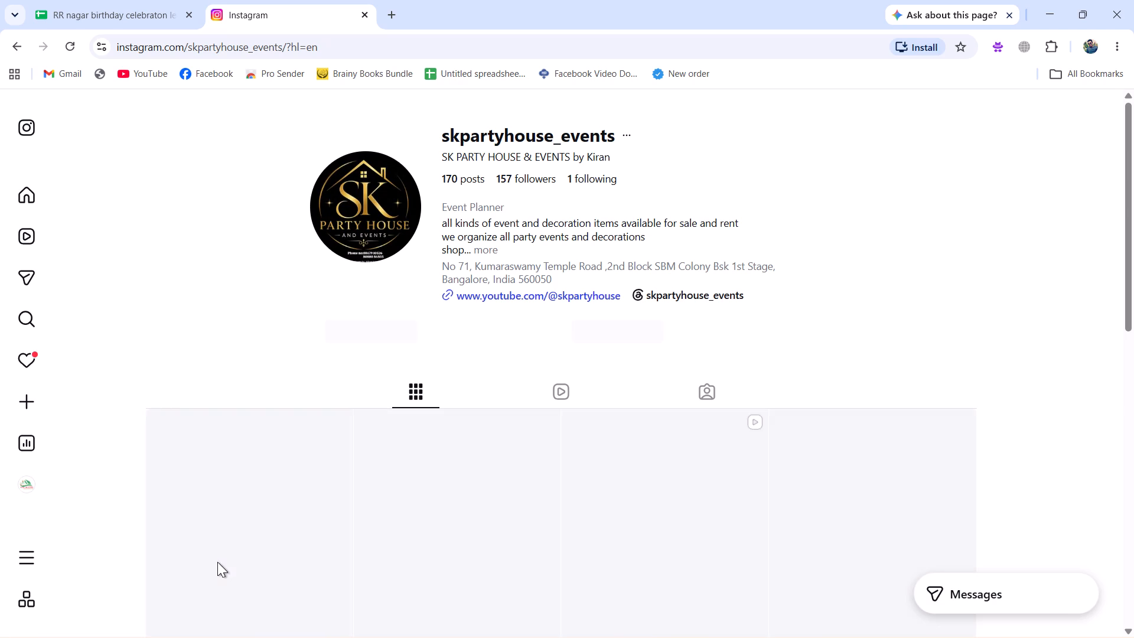
scroll(217, 562, down, 4)
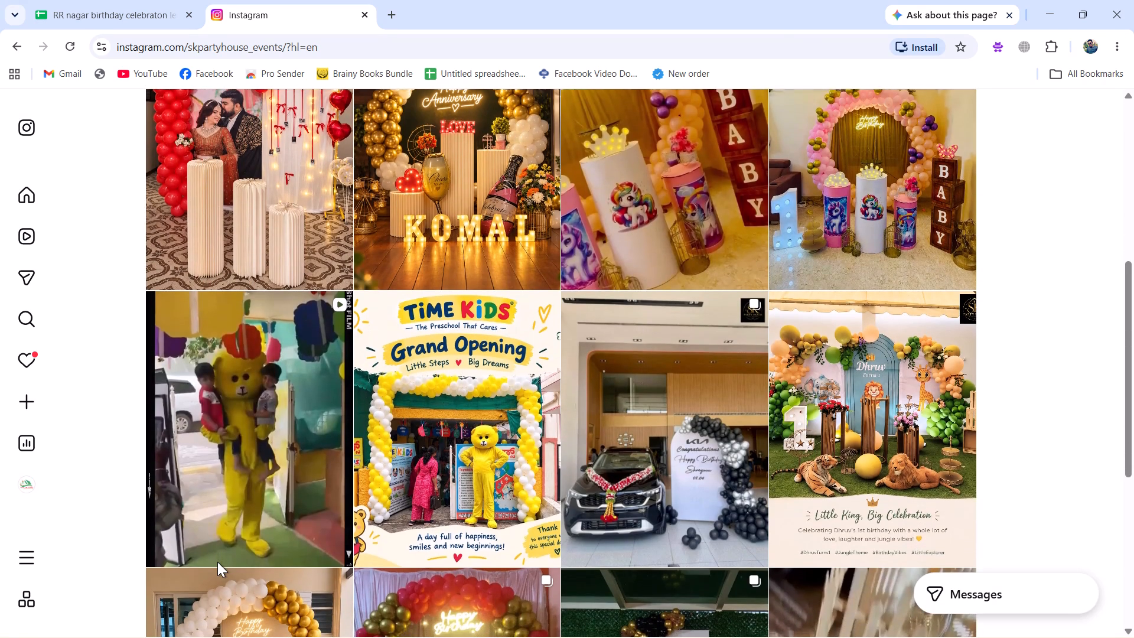
scroll(217, 562, down, 5)
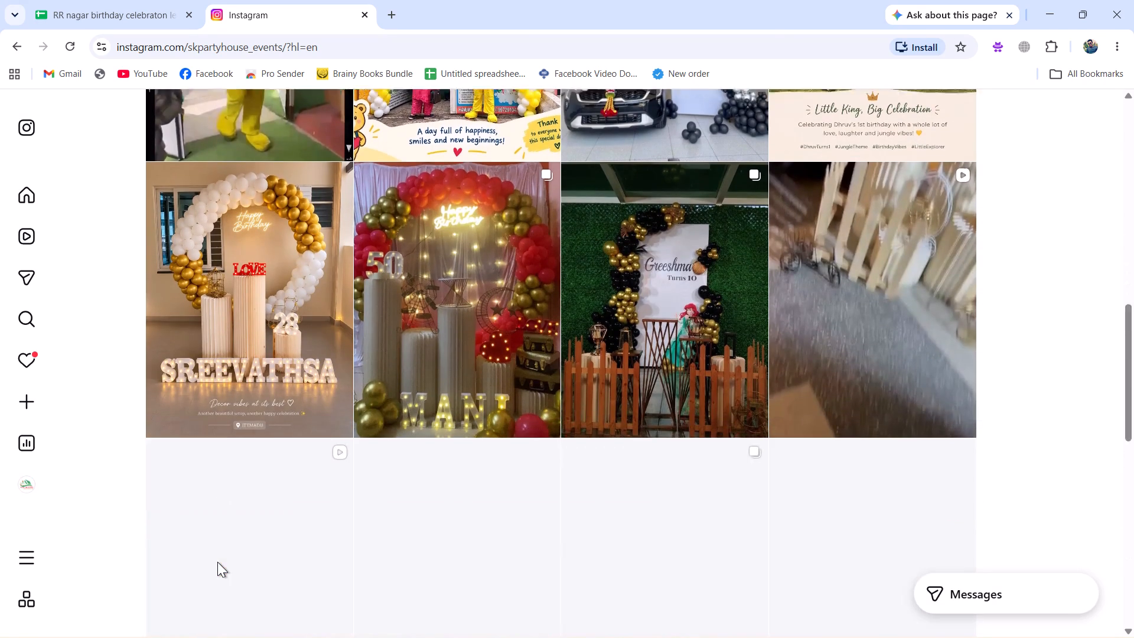
scroll(207, 427, down, 3)
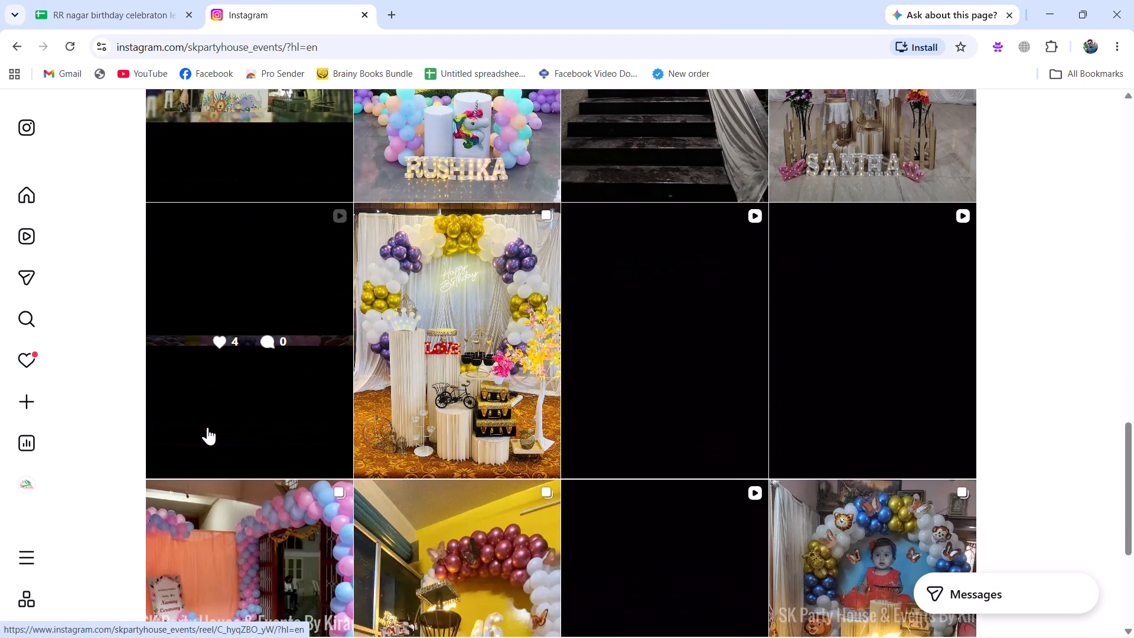
scroll(207, 427, up, 1)
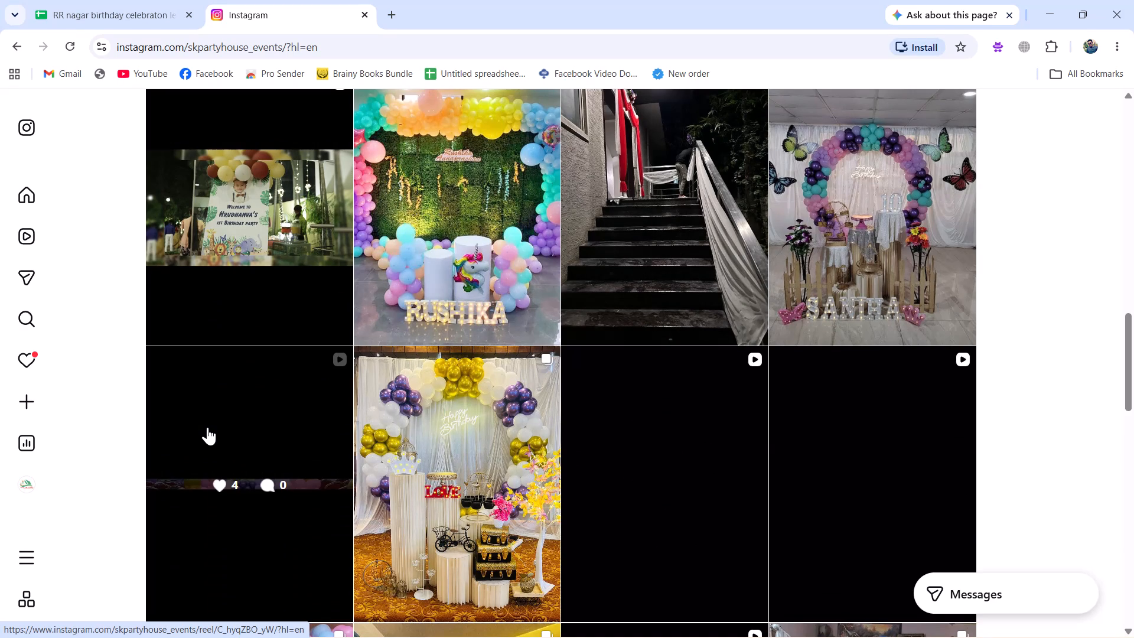
Back in the leads sheet, set the call status of SK Party House to Interested.
click(142, 0)
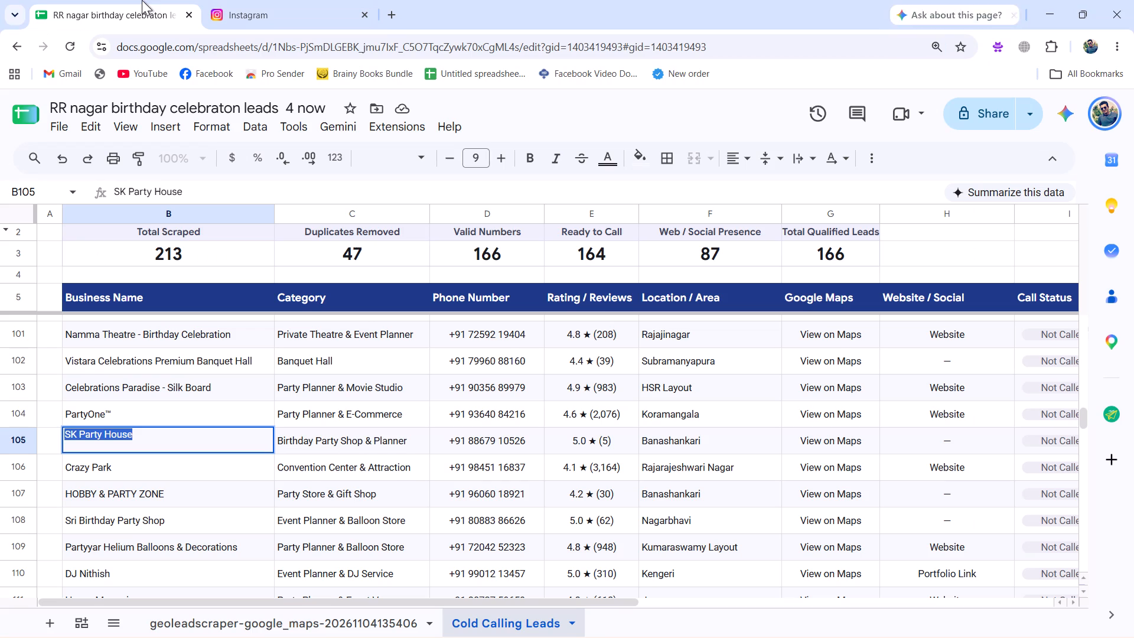
scroll(918, 393, left, 2)
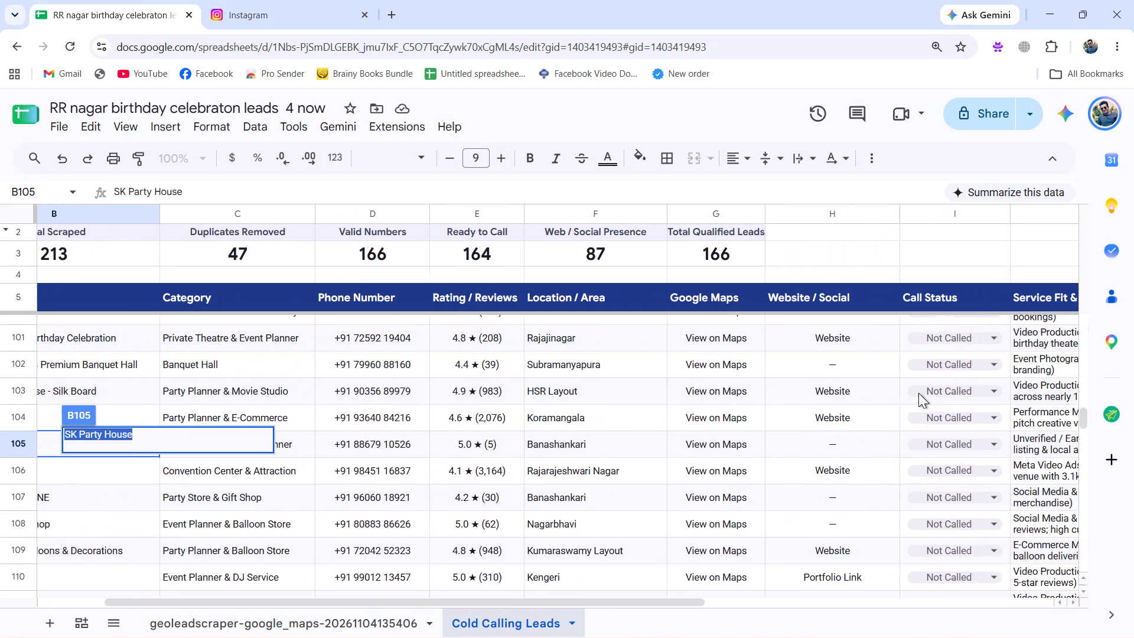
scroll(918, 393, left, 3)
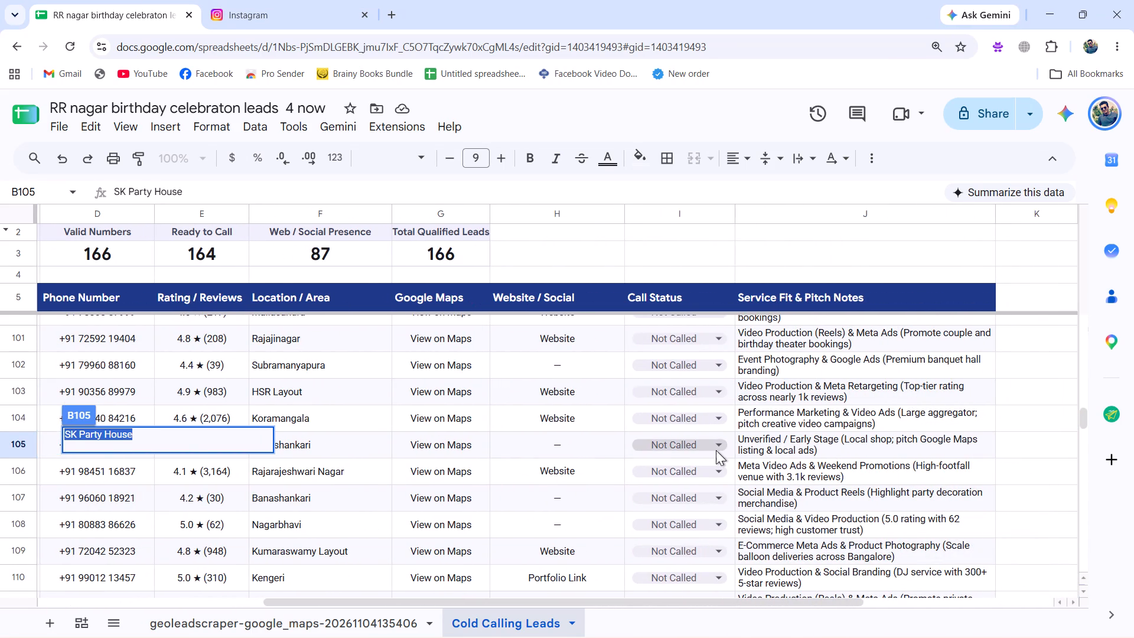
click(716, 450)
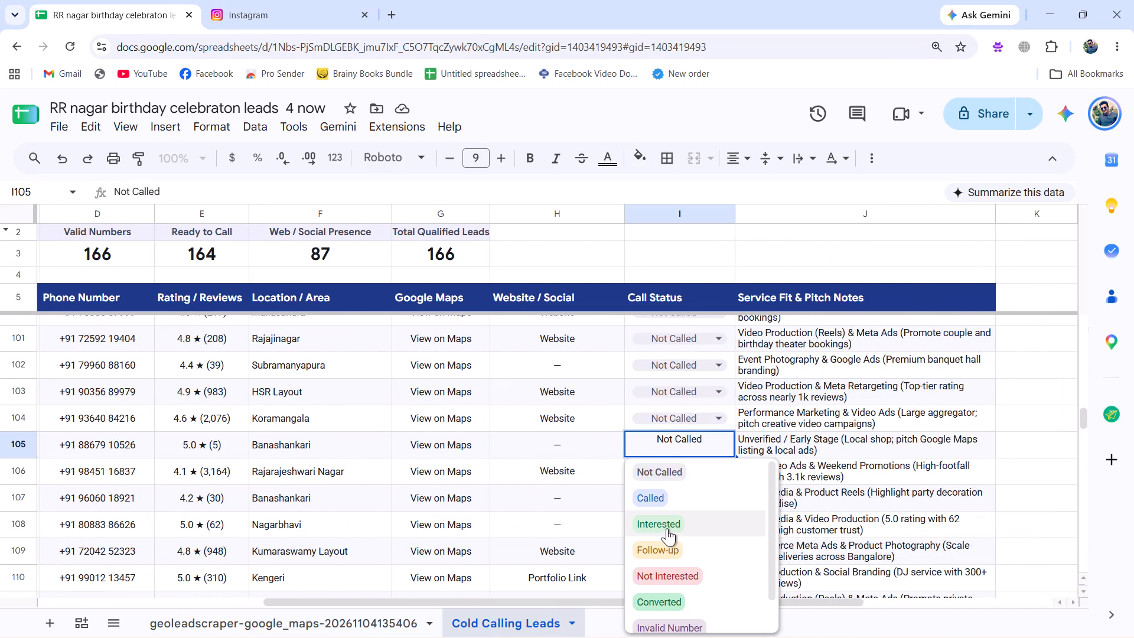
click(667, 528)
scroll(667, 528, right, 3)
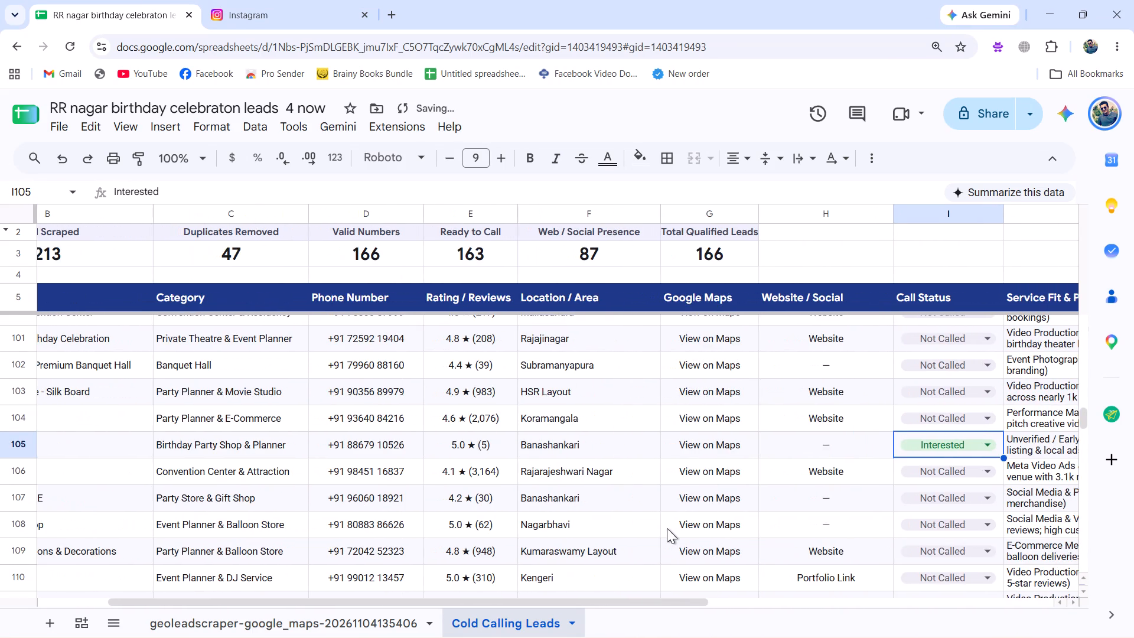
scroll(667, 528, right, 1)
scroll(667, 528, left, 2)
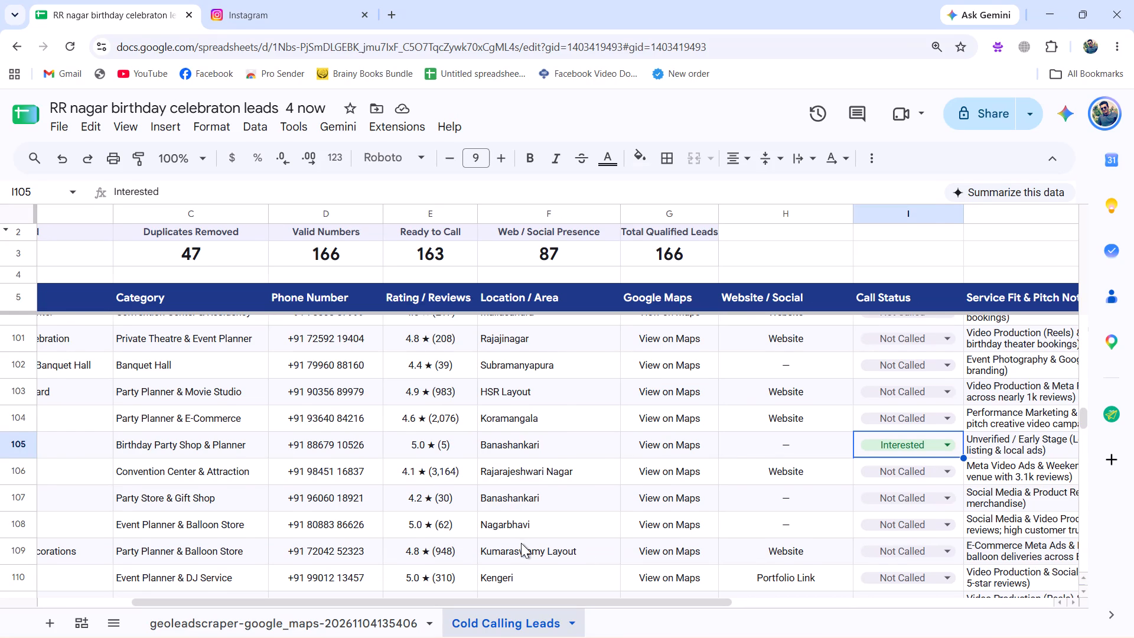
Examine the Cold Calling Leads rows around row 105, checking the business name and details of the lead marked Interested.
scroll(521, 543, right, 2)
scroll(521, 543, up, 1)
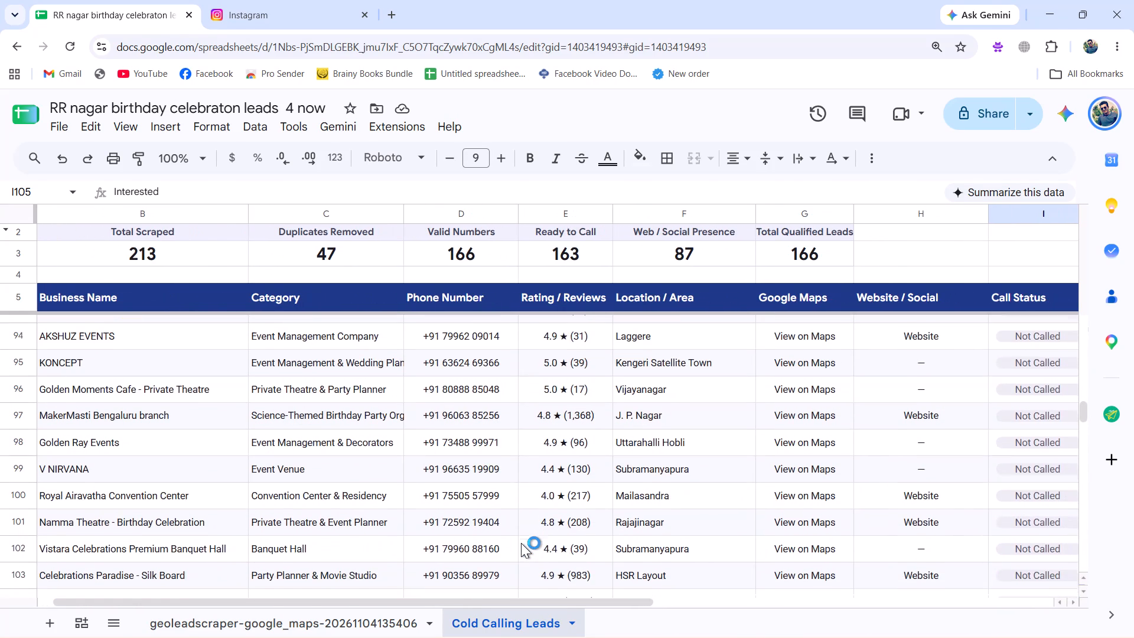
scroll(521, 543, up, 1)
scroll(521, 543, down, 2)
scroll(521, 543, right, 1)
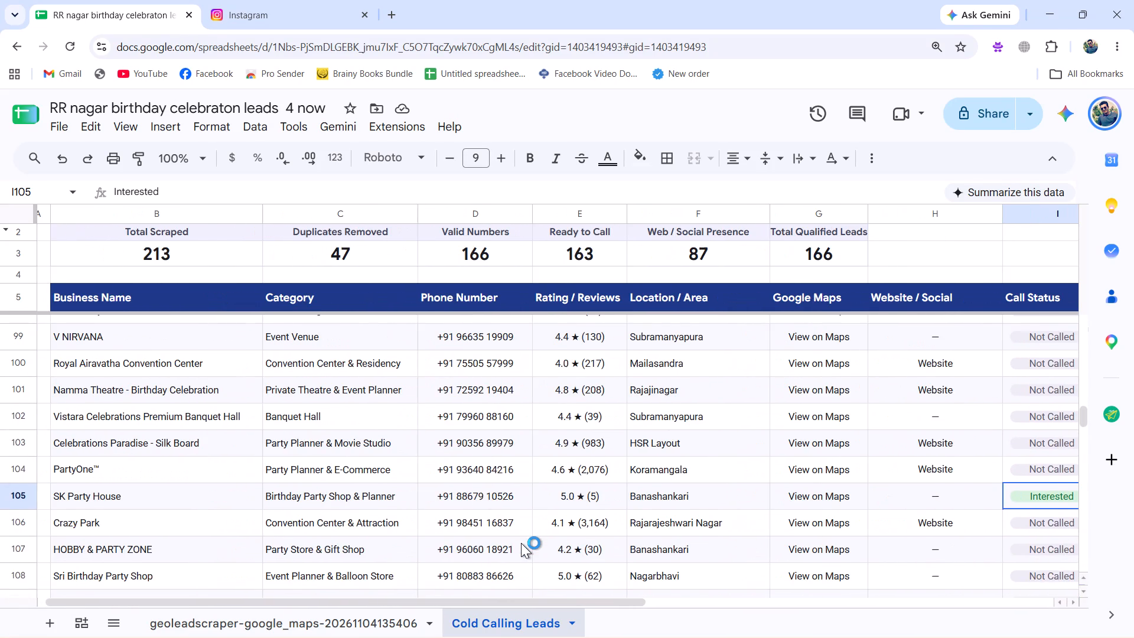
Review the Cold Calling Leads rows between about 90 and 110, checking business names, categories, ratings, website links and call statuses.
scroll(521, 543, right, 2)
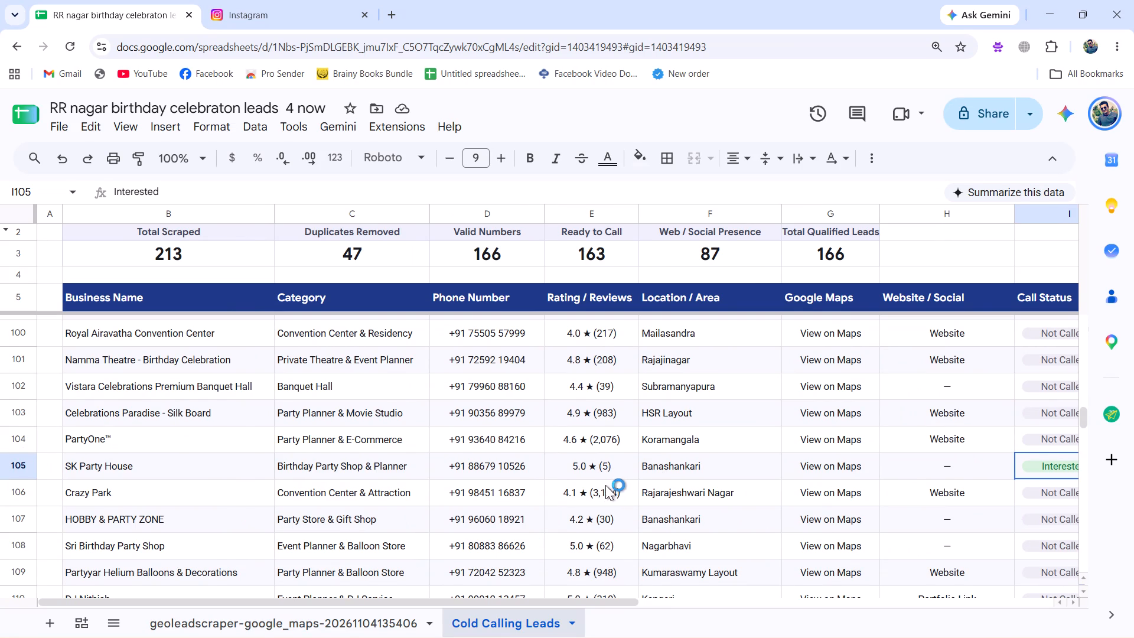
scroll(611, 477, down, 1)
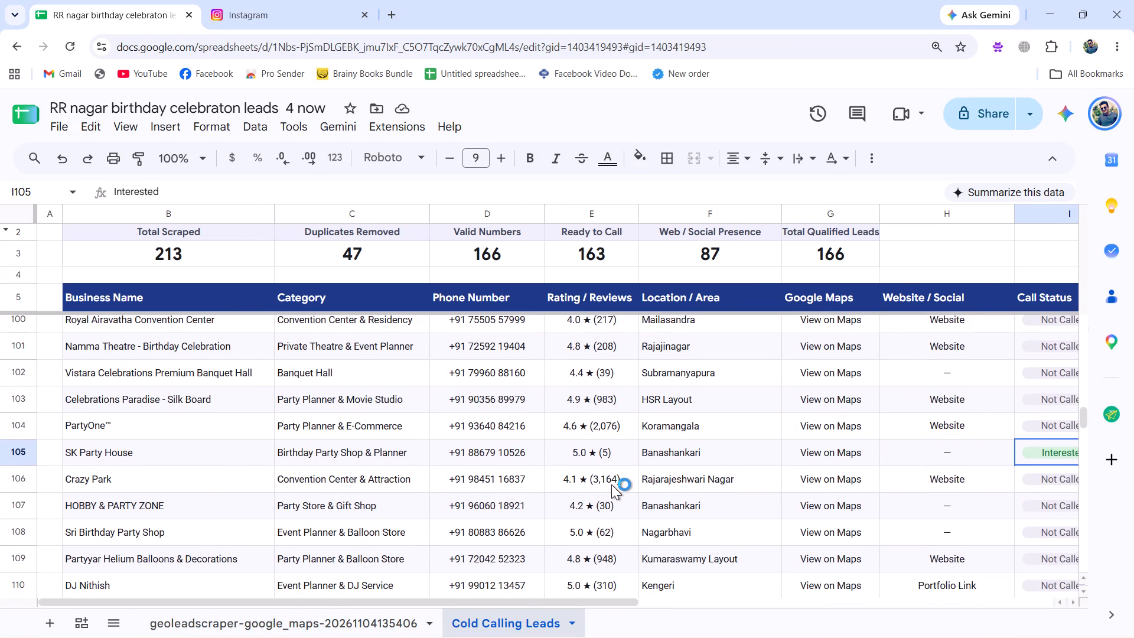
scroll(611, 484, down, 1)
scroll(611, 477, up, 1)
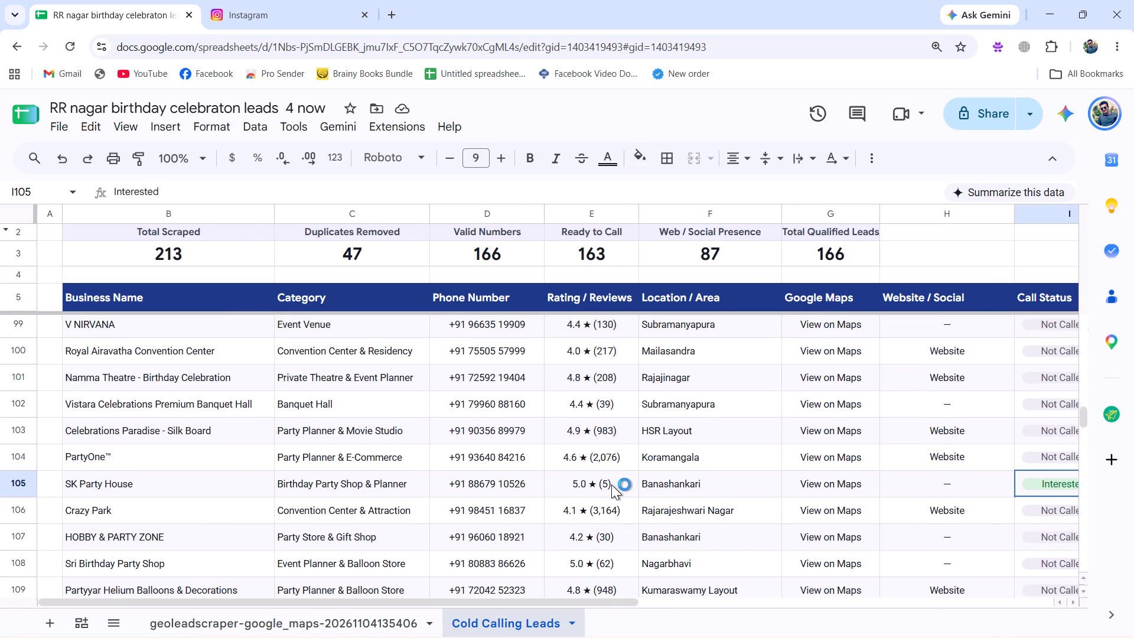
scroll(611, 484, up, 2)
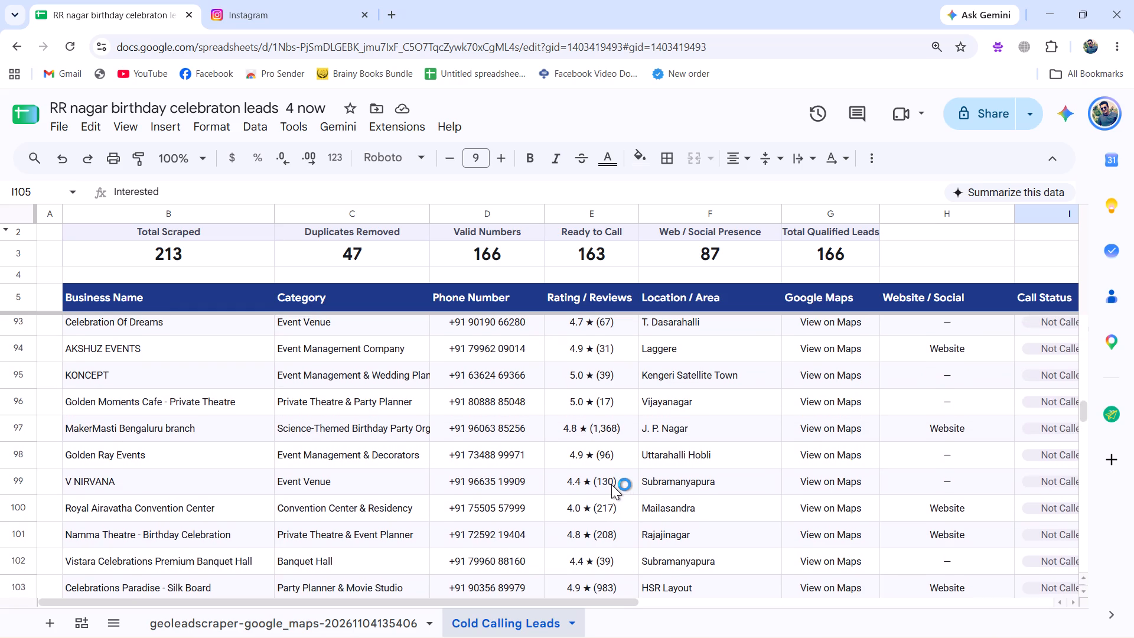
scroll(611, 477, up, 1)
scroll(611, 477, right, 1)
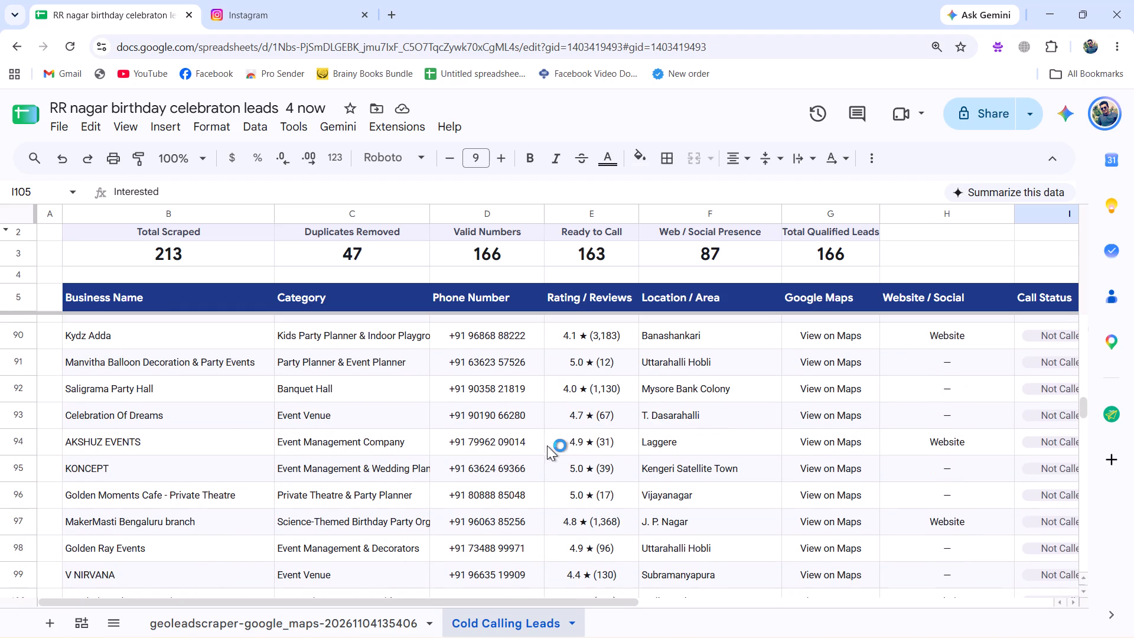
scroll(578, 450, down, 1)
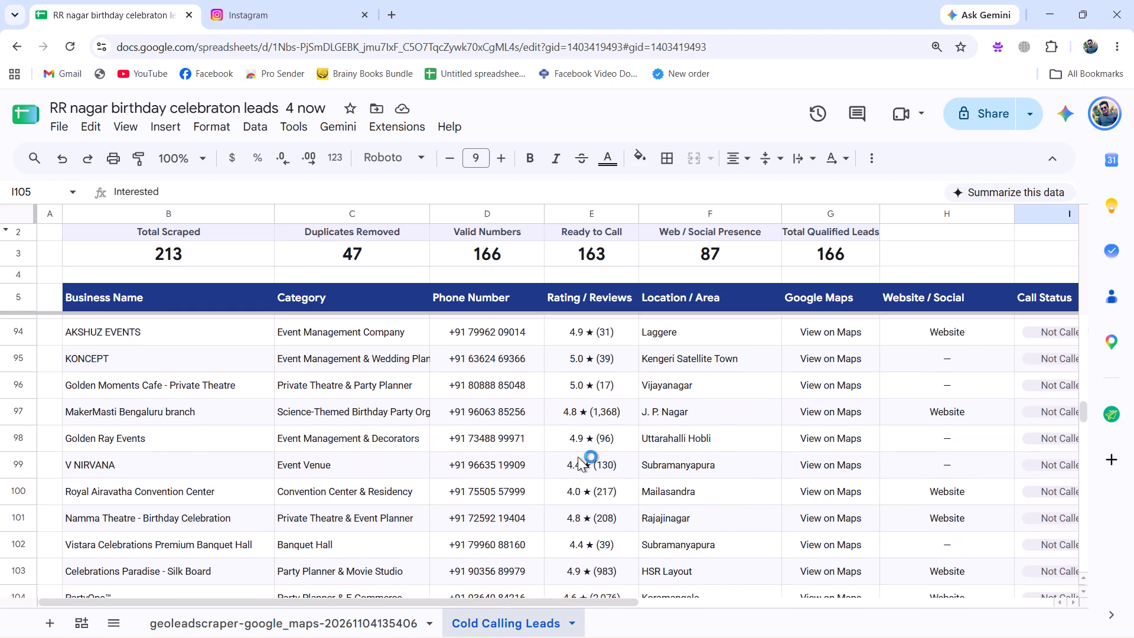
scroll(578, 450, down, 3)
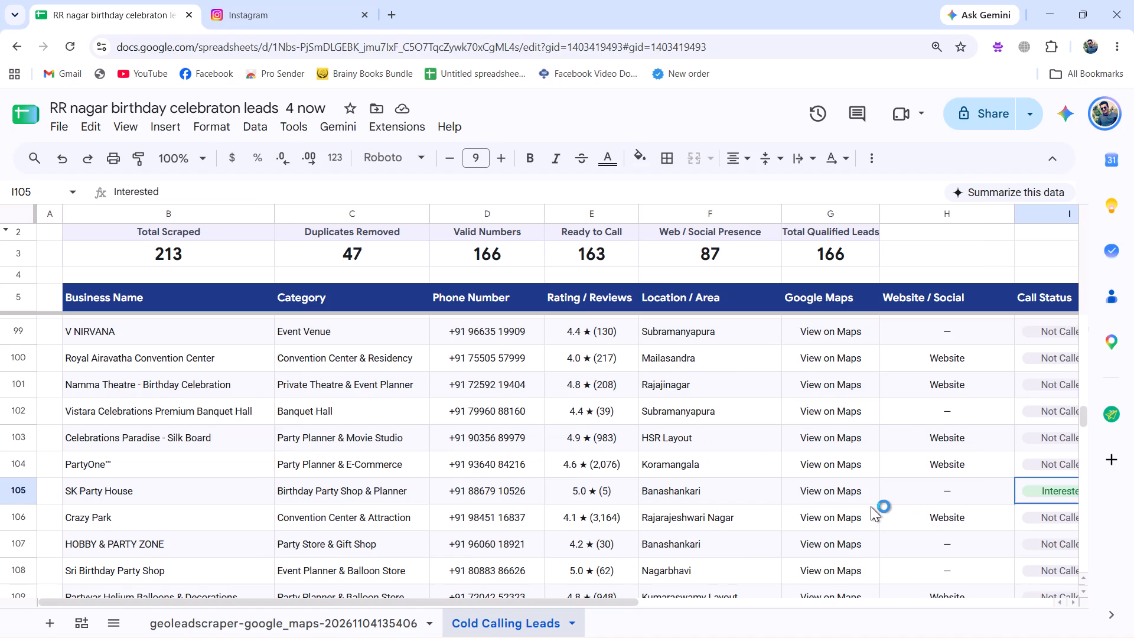
scroll(871, 499, left, 1)
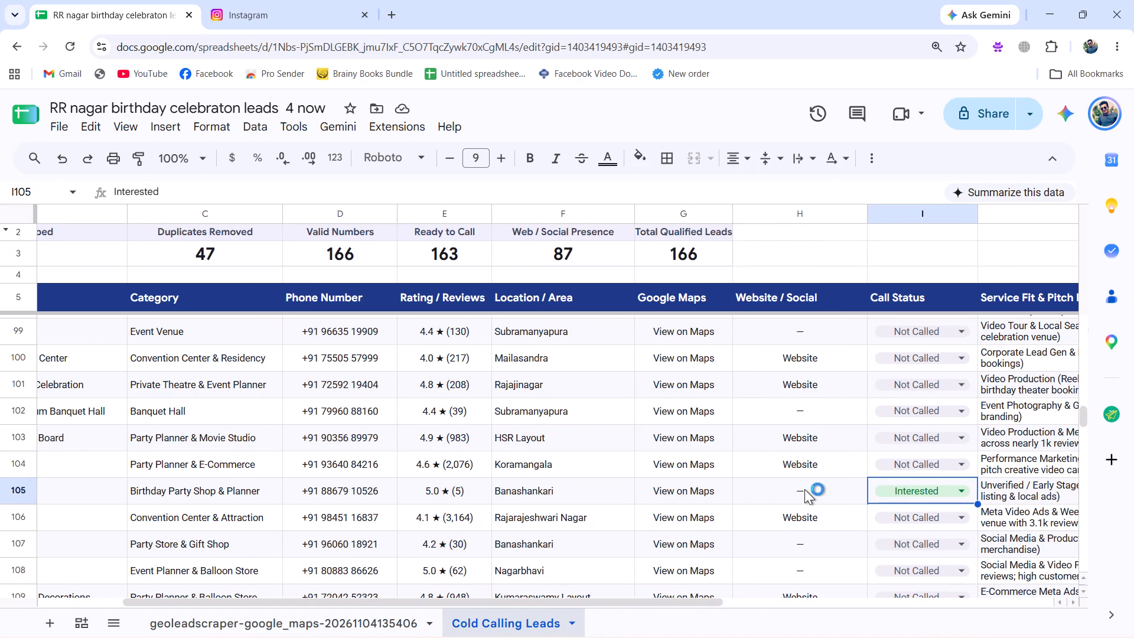
Check SK Party House's Instagram profile, then go back to the Google search results for the business.
click(278, 0)
scroll(344, 342, up, 6)
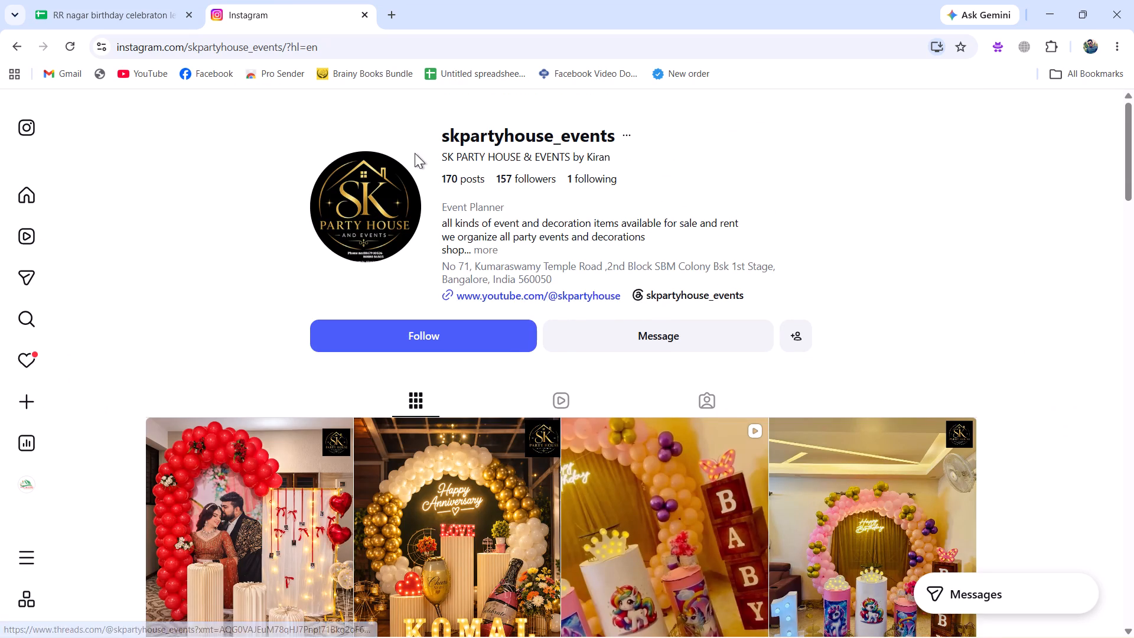
click(23, 54)
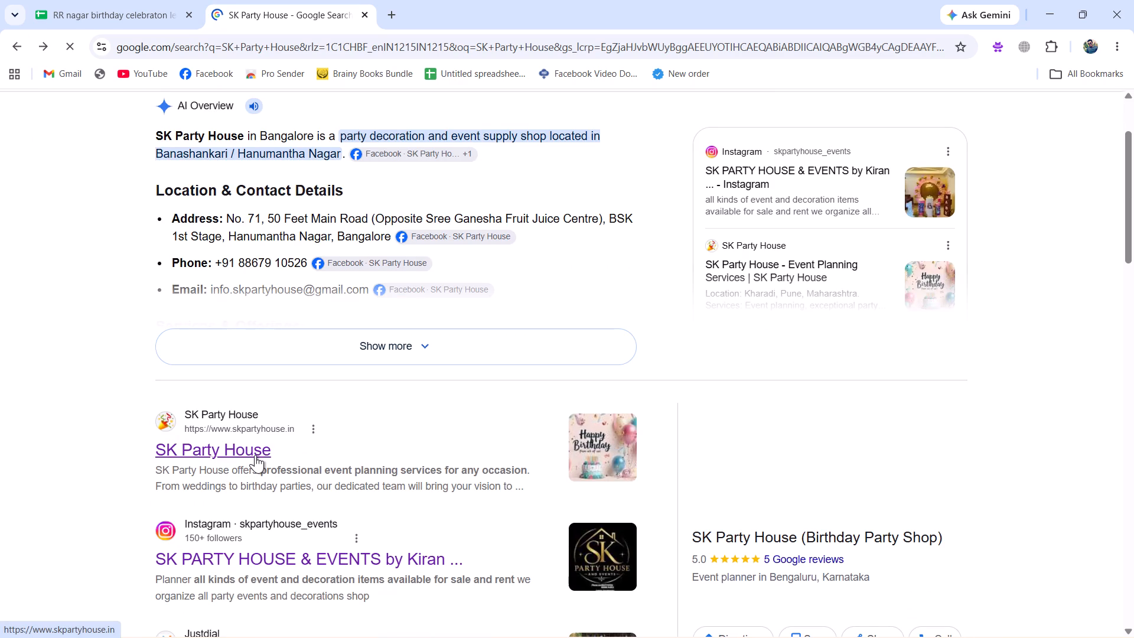
Return to the Cold Calling Leads sheet and look over the leads around SK Party House in row 105.
click(127, 0)
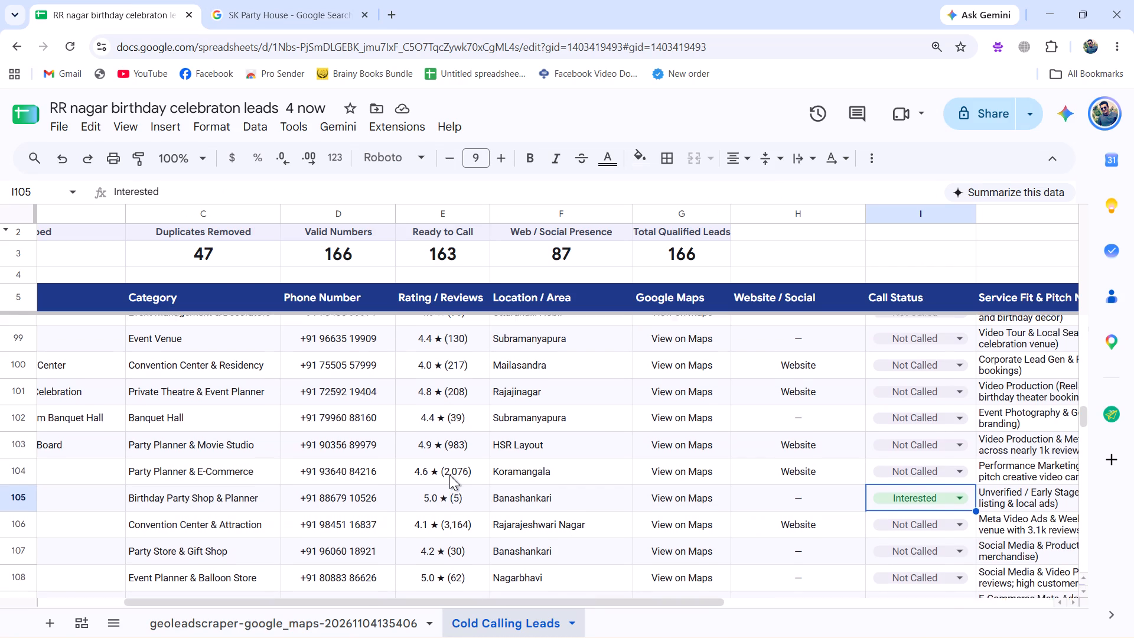
scroll(449, 475, right, 2)
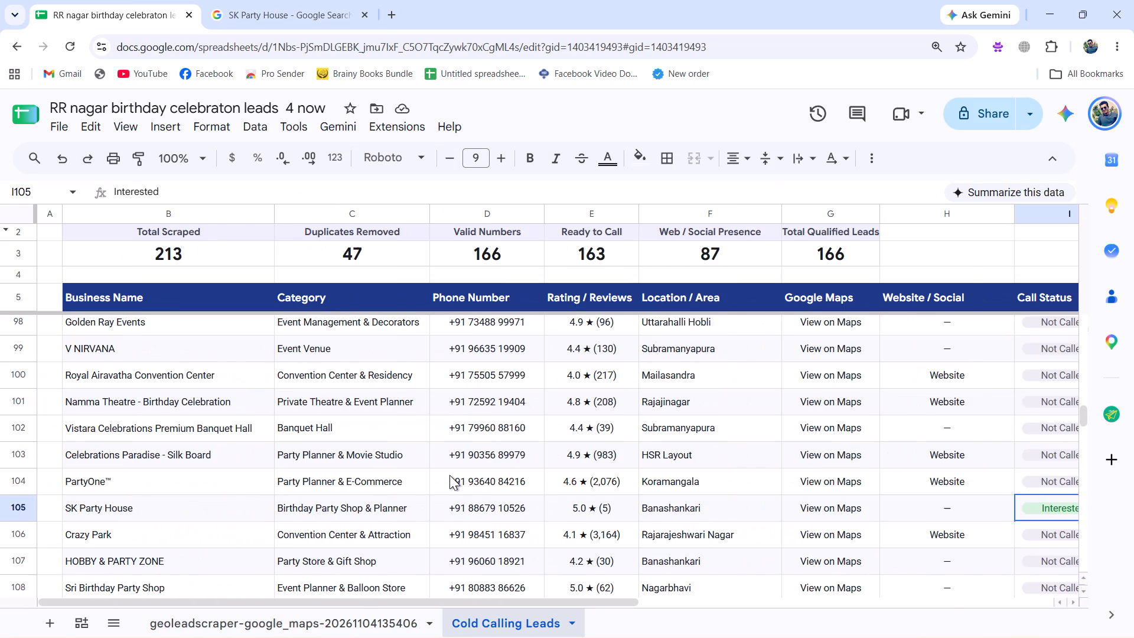
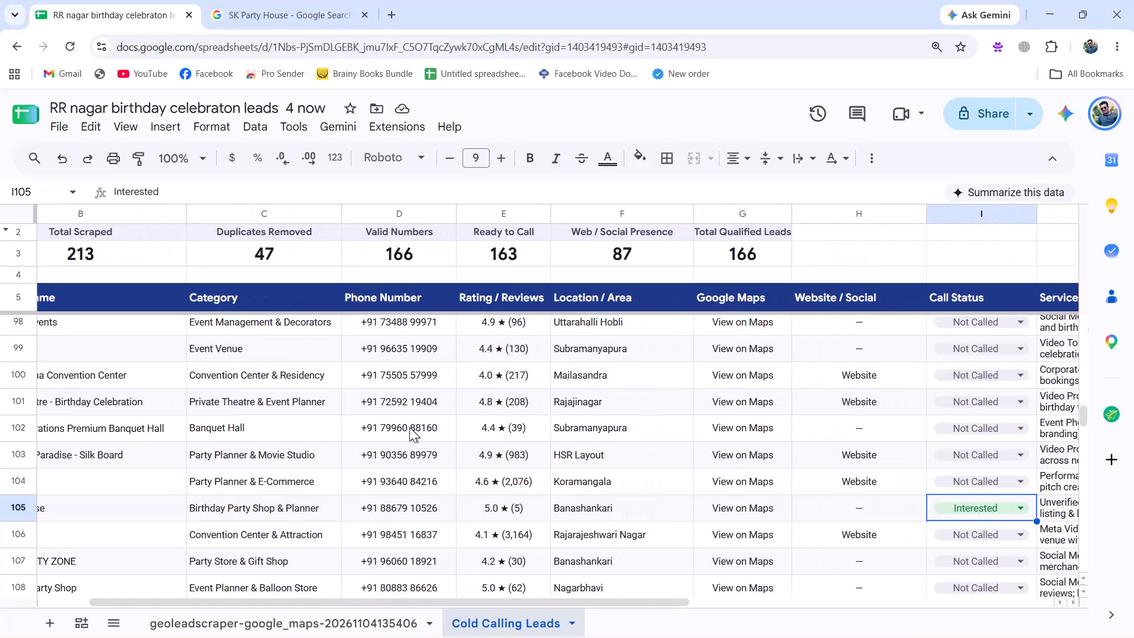
Open the Call Status options for the Premium Banquet Hall lead in row 102.
scroll(409, 427, left, 1)
click(985, 428)
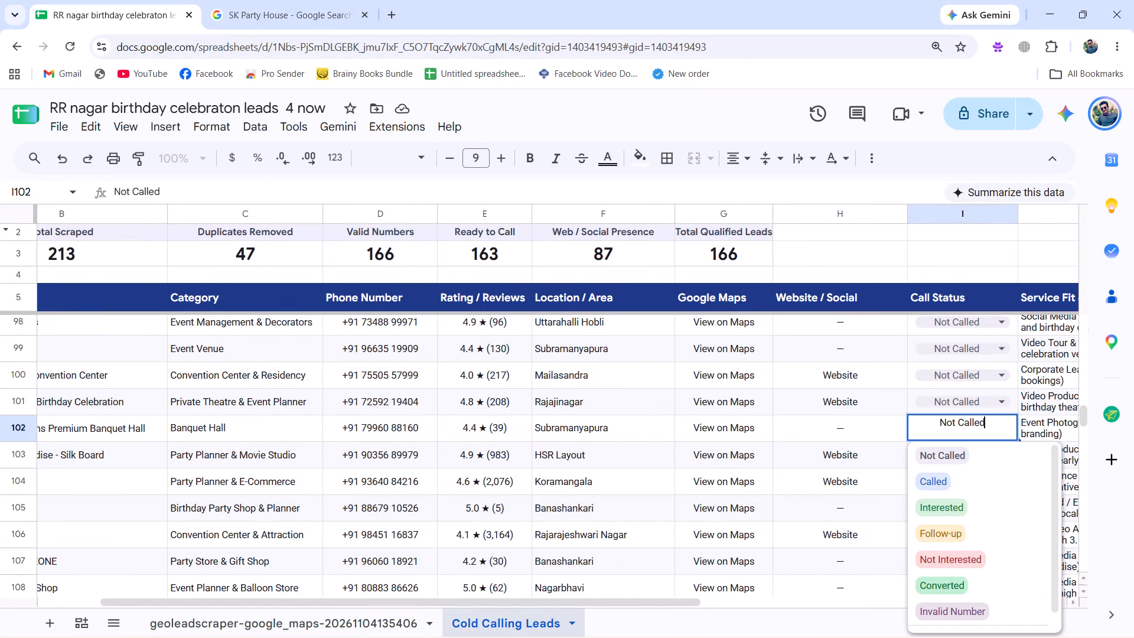
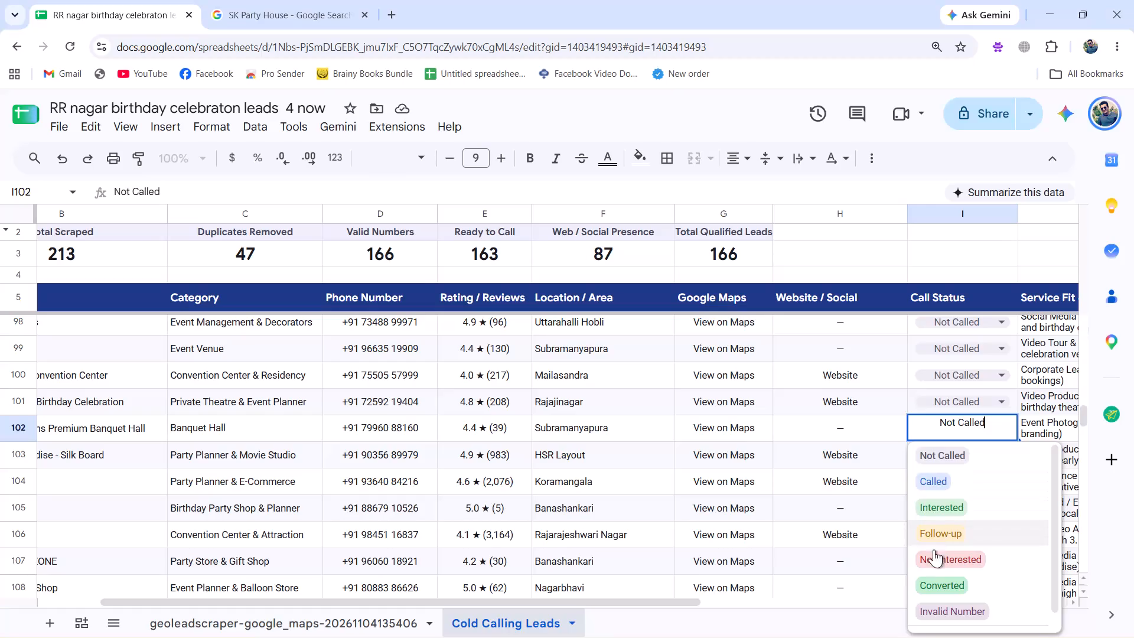
Set the Call Status of Vistara Celebrations Premium Banquet Hall in row 102 to Follow-up.
click(943, 538)
Examine the business names, categories, phone numbers and website entries of the leads around rows 97 to 111.
scroll(771, 473, right, 3)
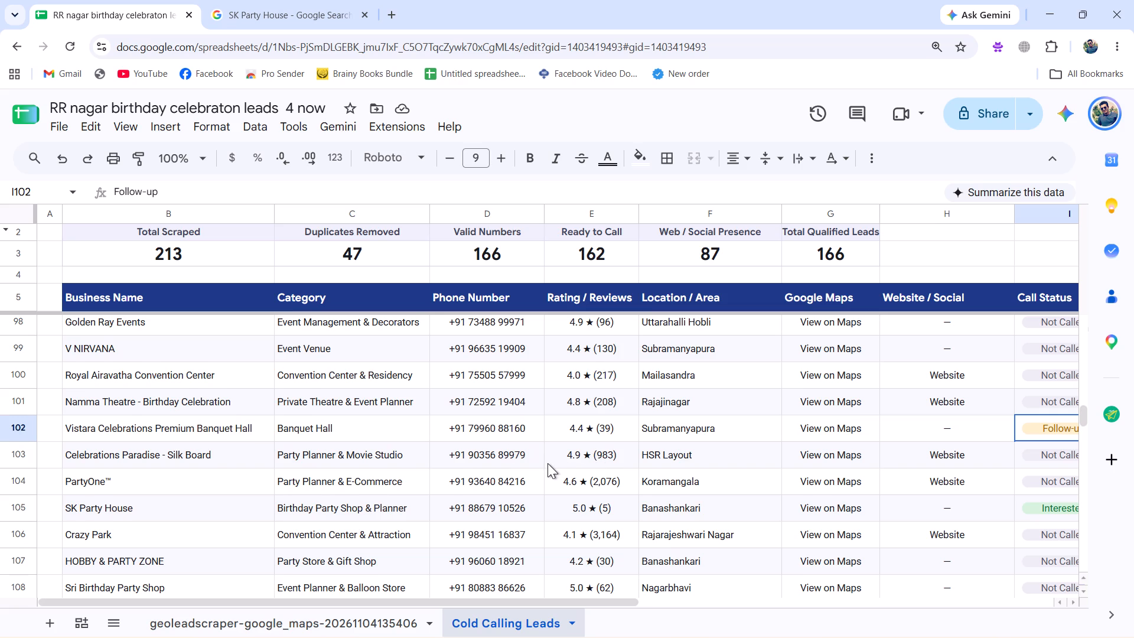
scroll(539, 462, up, 1)
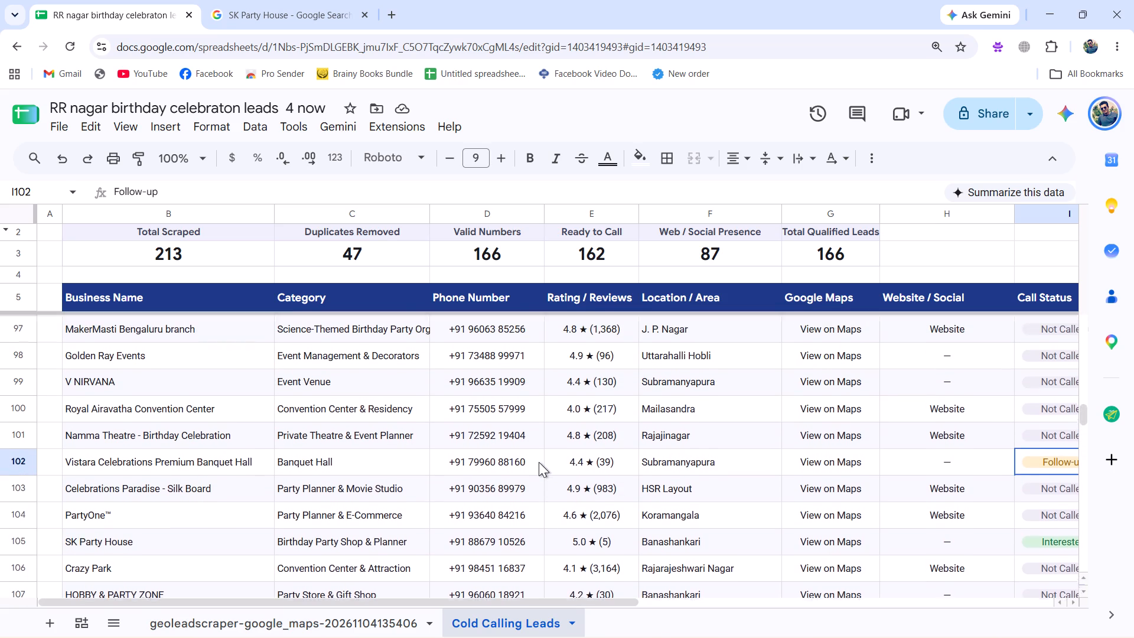
scroll(539, 462, up, 1)
scroll(539, 462, down, 1)
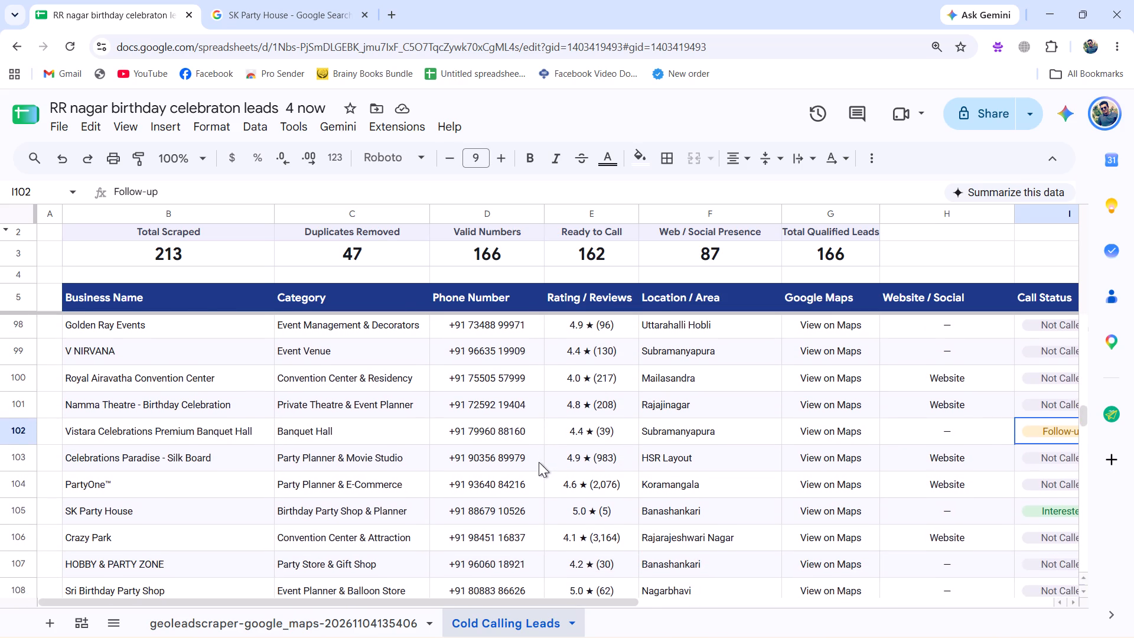
scroll(539, 462, down, 1)
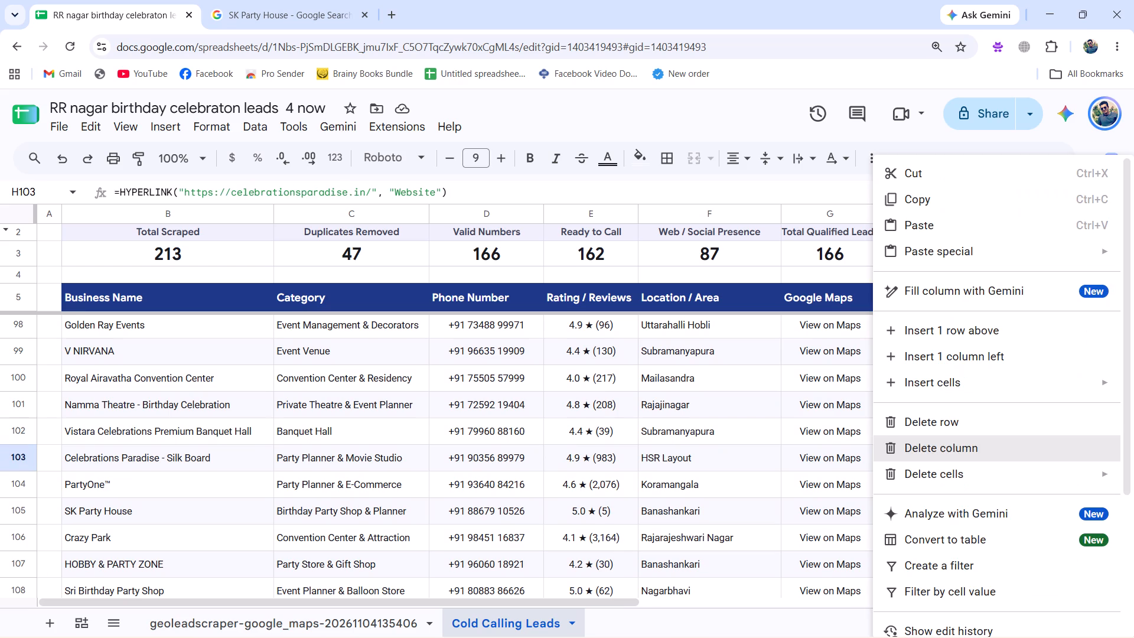
click(739, 195)
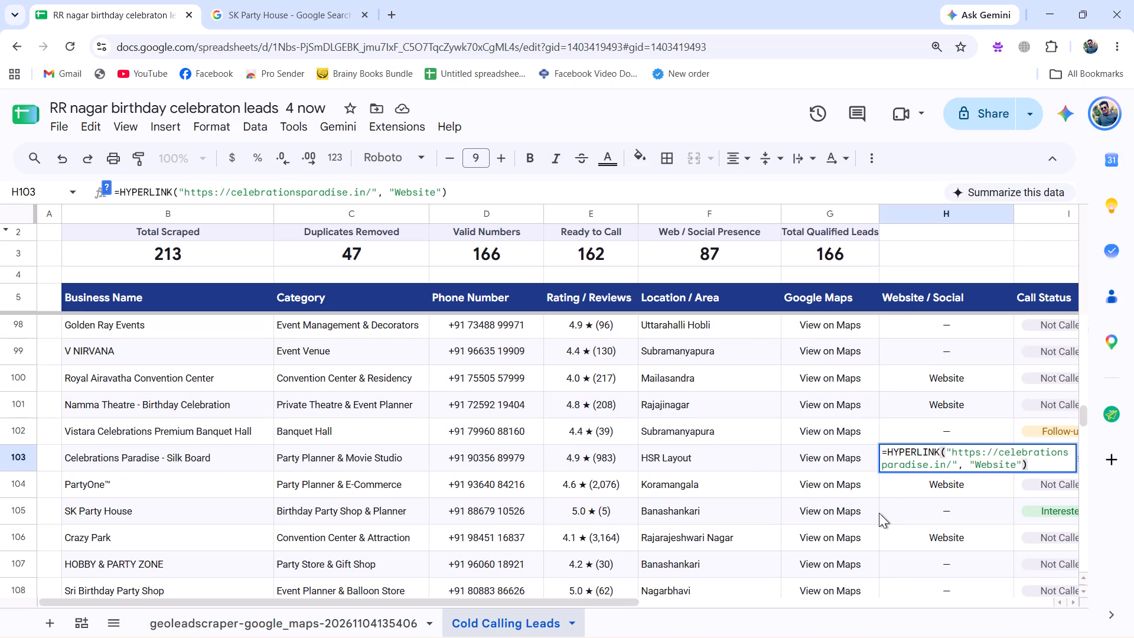
click(879, 513)
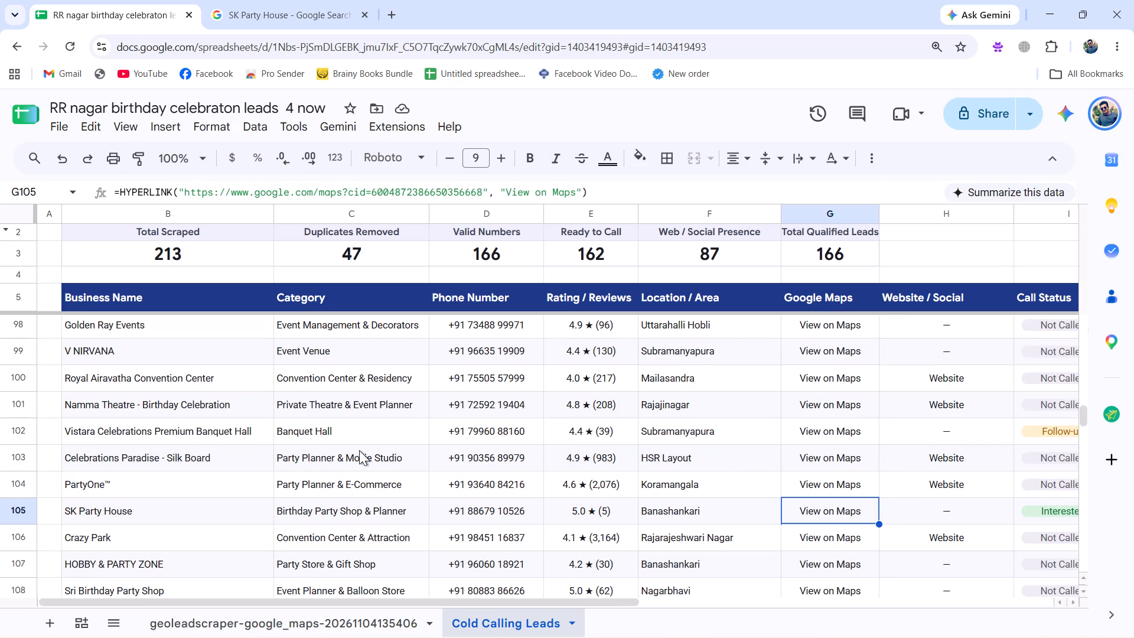
scroll(321, 480, down, 1)
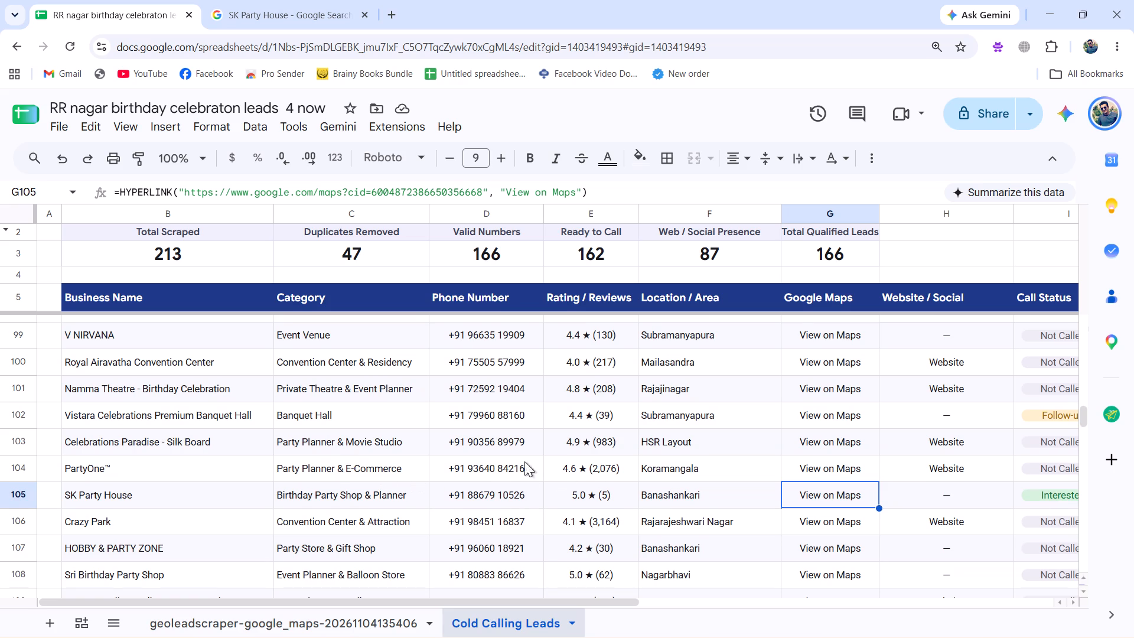
scroll(410, 486, down, 1)
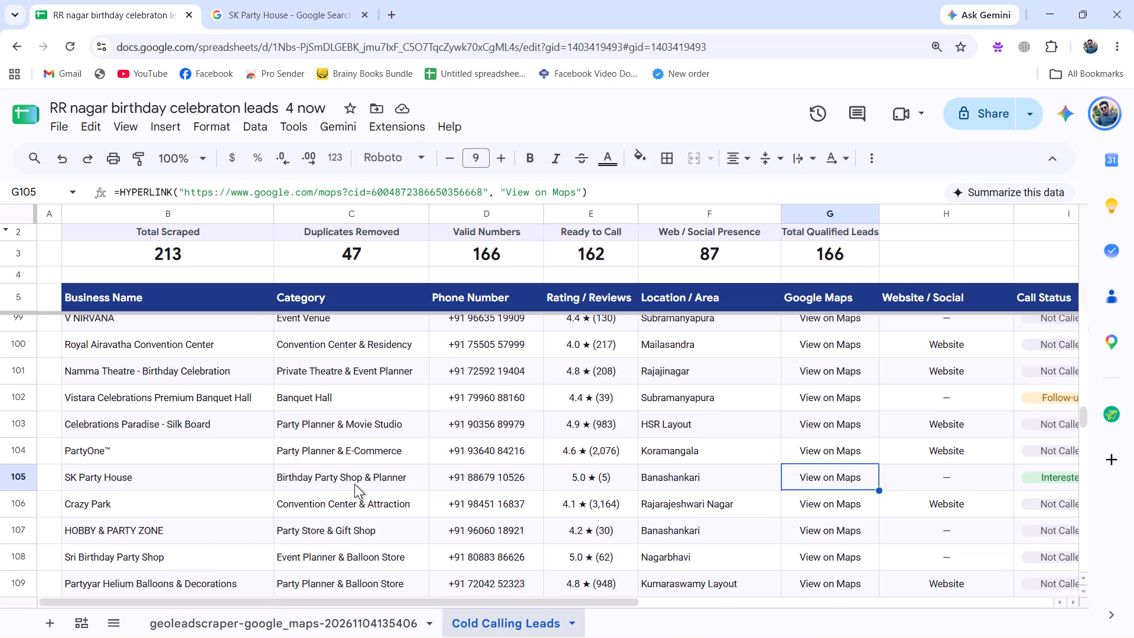
scroll(355, 481, down, 2)
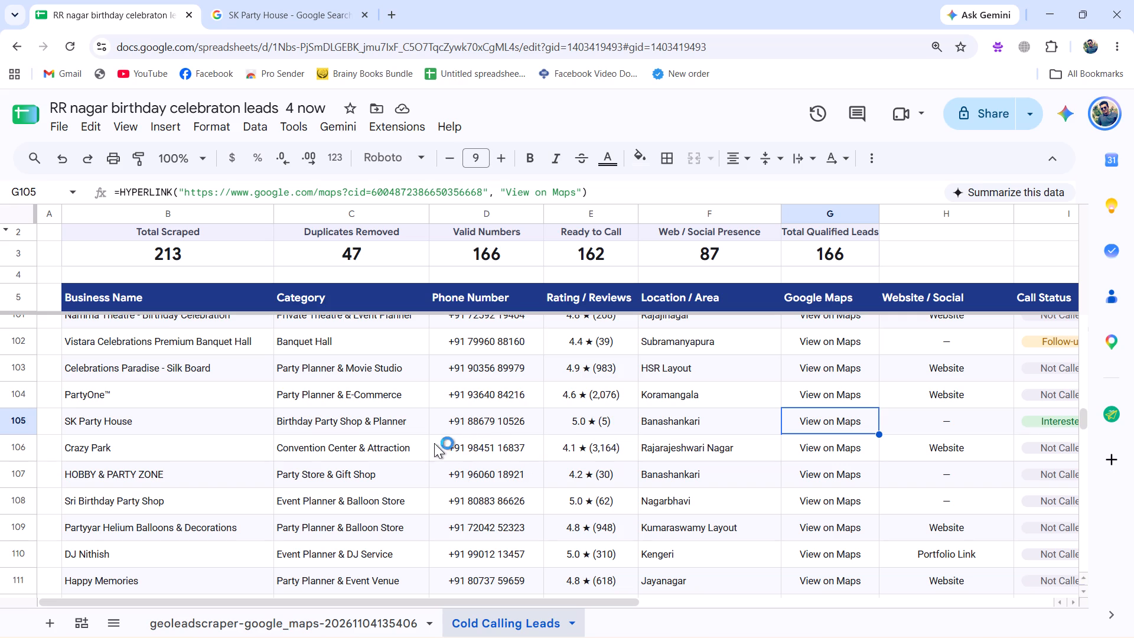
click(392, 438)
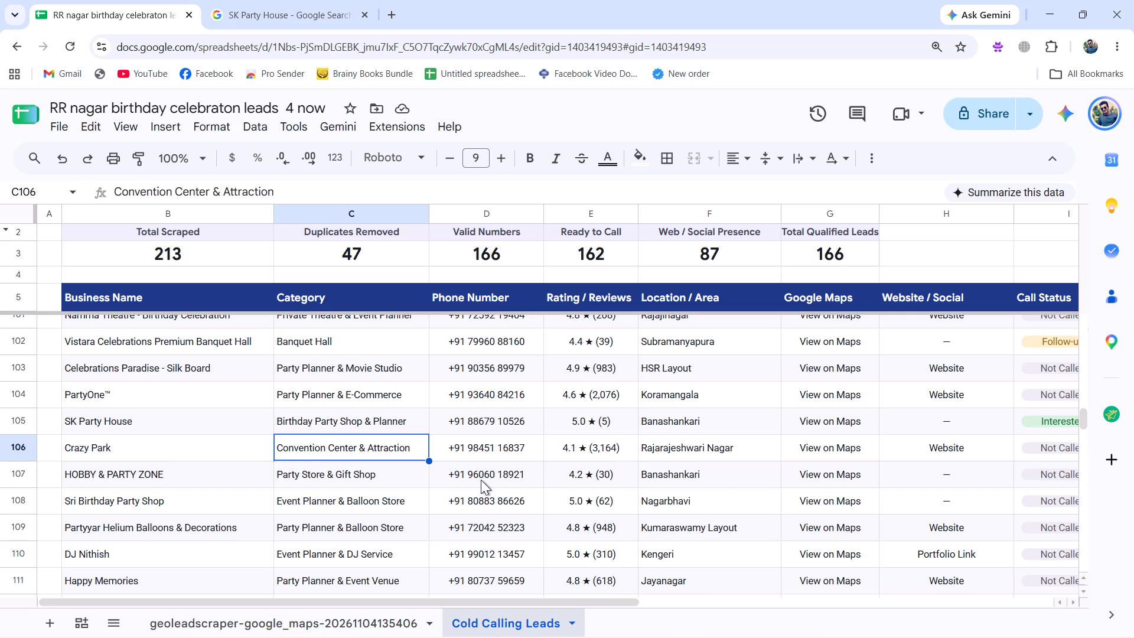
click(522, 483)
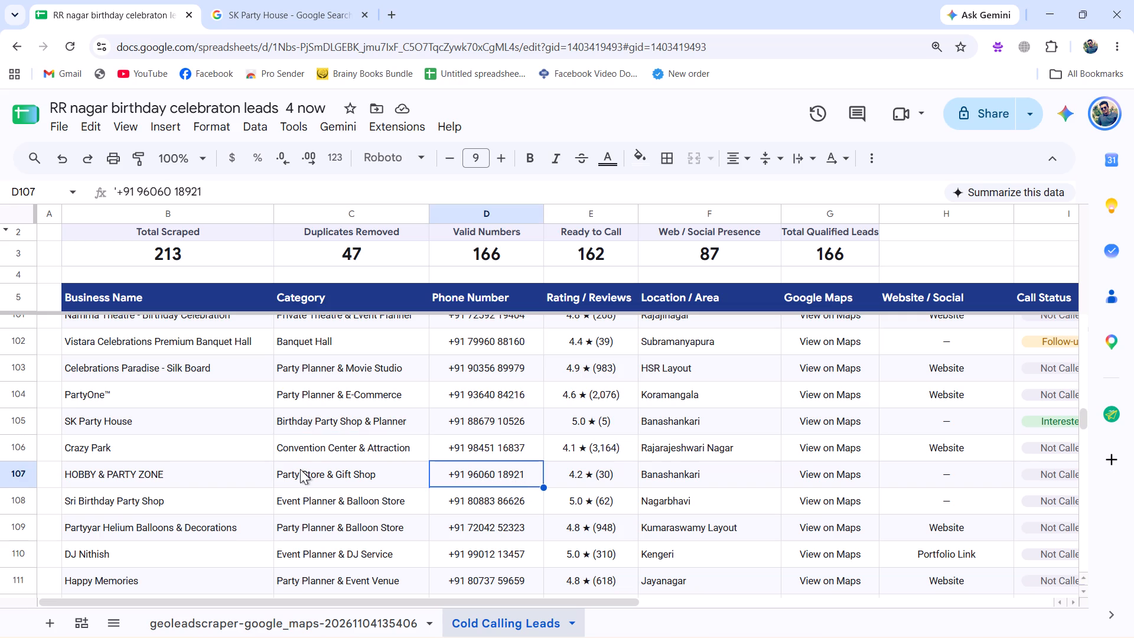
Copy the business name HOBBY & PARTY ZONE from row 107 and search Google for it in a new tab.
triple_click(191, 471)
click(191, 471)
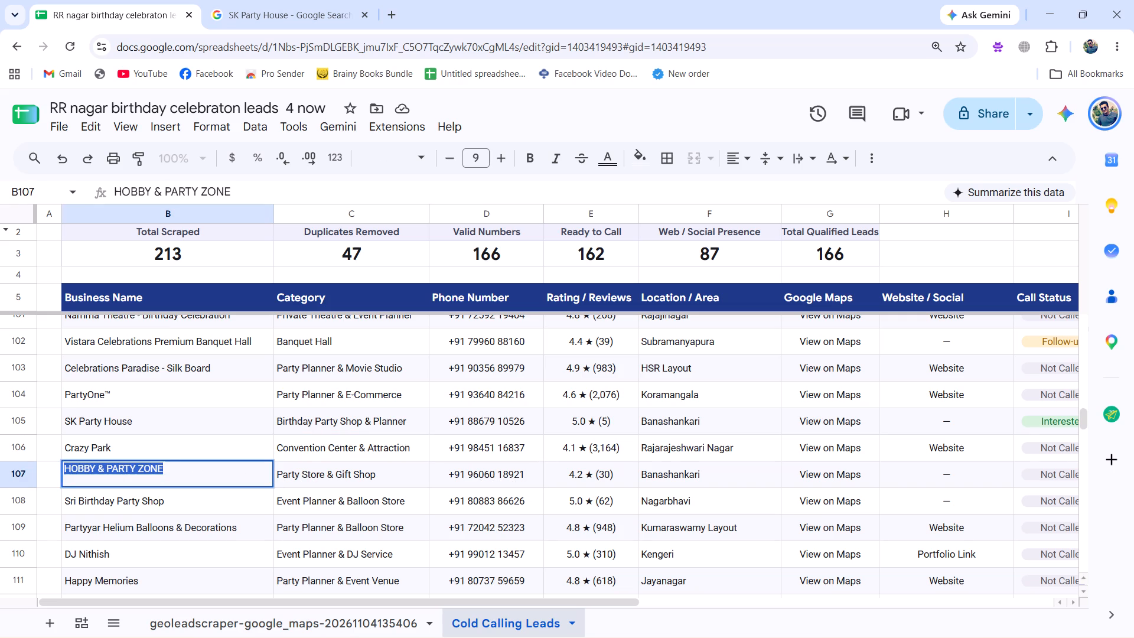
key(ctrl+c)
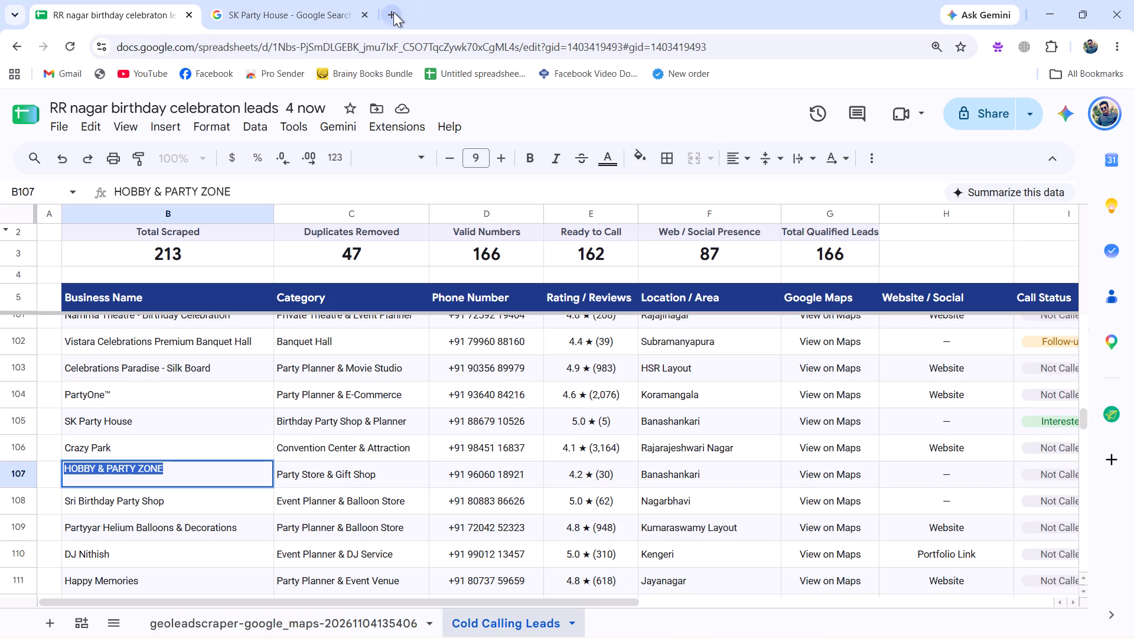
click(393, 12)
click(350, 38)
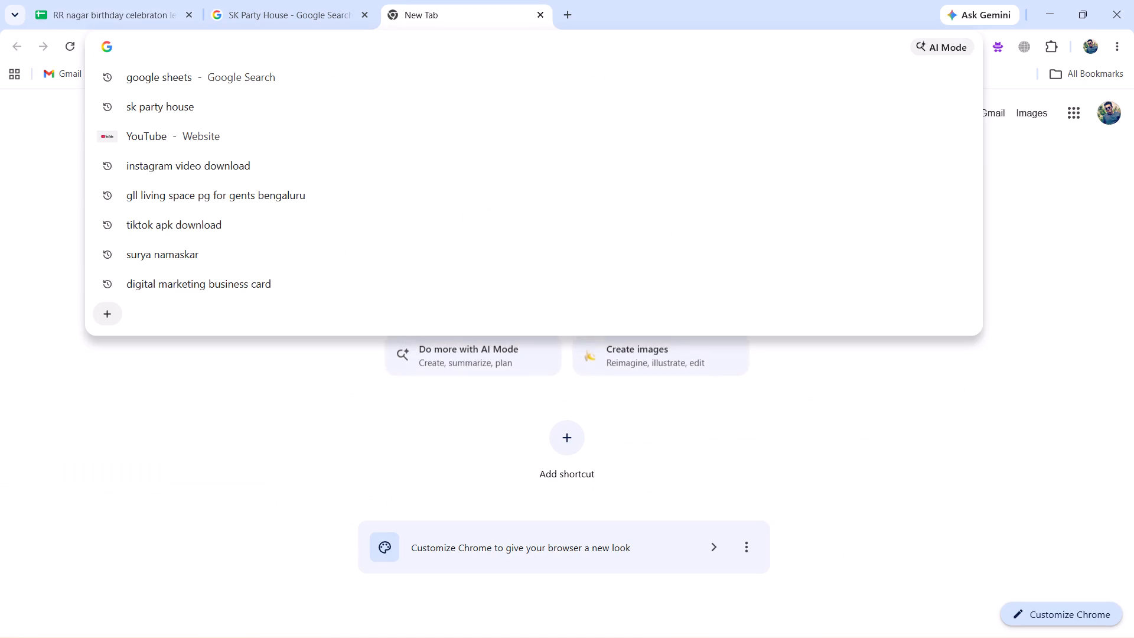
key(ctrl+v)
key(Return)
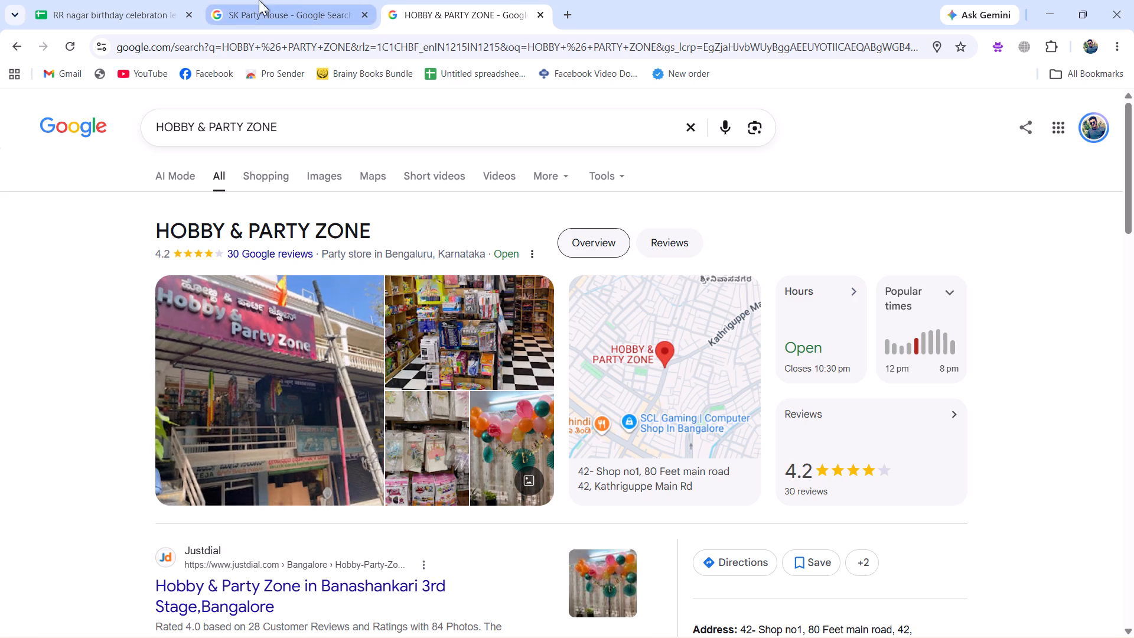
Return to the leads sheet and set the Call Status of HOBBY & PARTY ZONE in row 107 to Invalid Number.
click(85, 0)
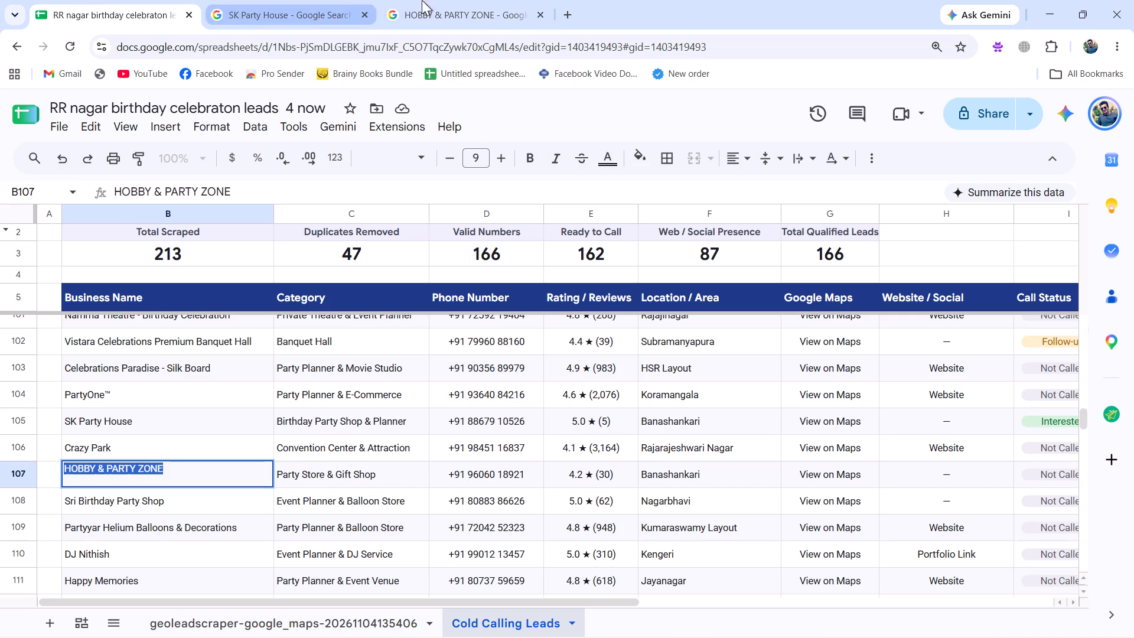
click(449, 12)
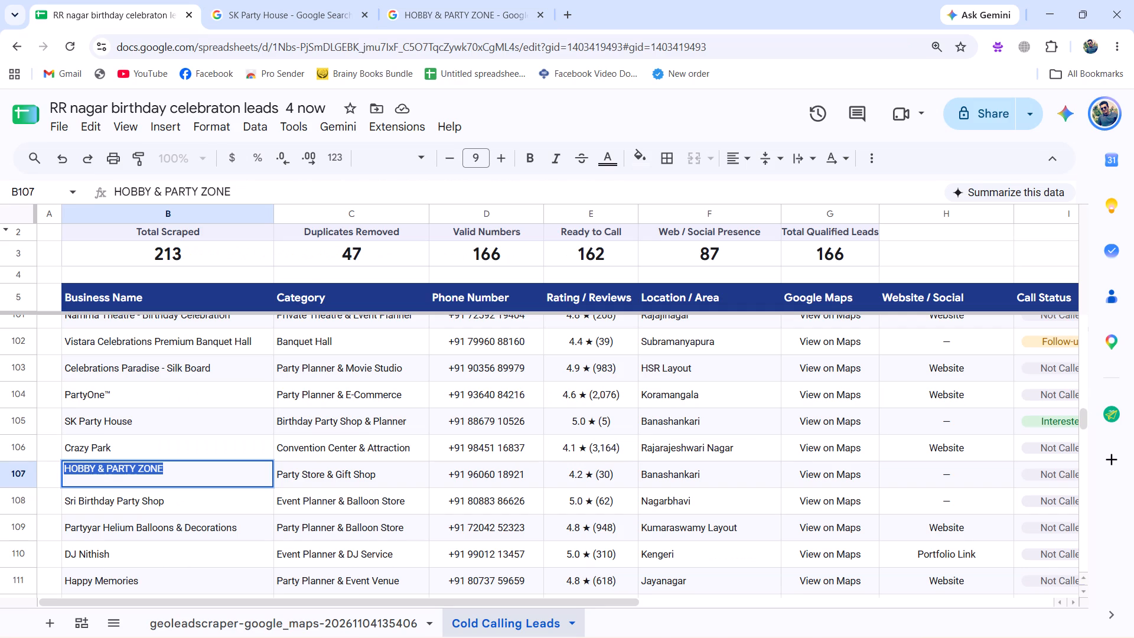
click(339, 522)
scroll(250, 514, down, 1)
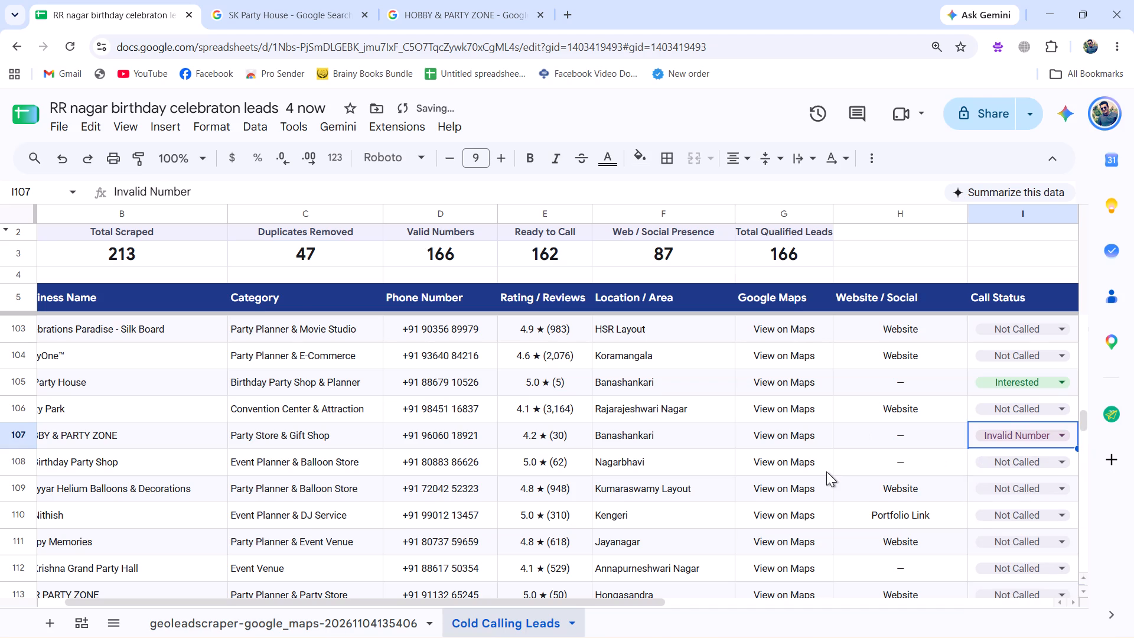
Copy the business name Sri Birthday Party Shop from row 108 and search Google for it in a new tab.
scroll(826, 471, right, 3)
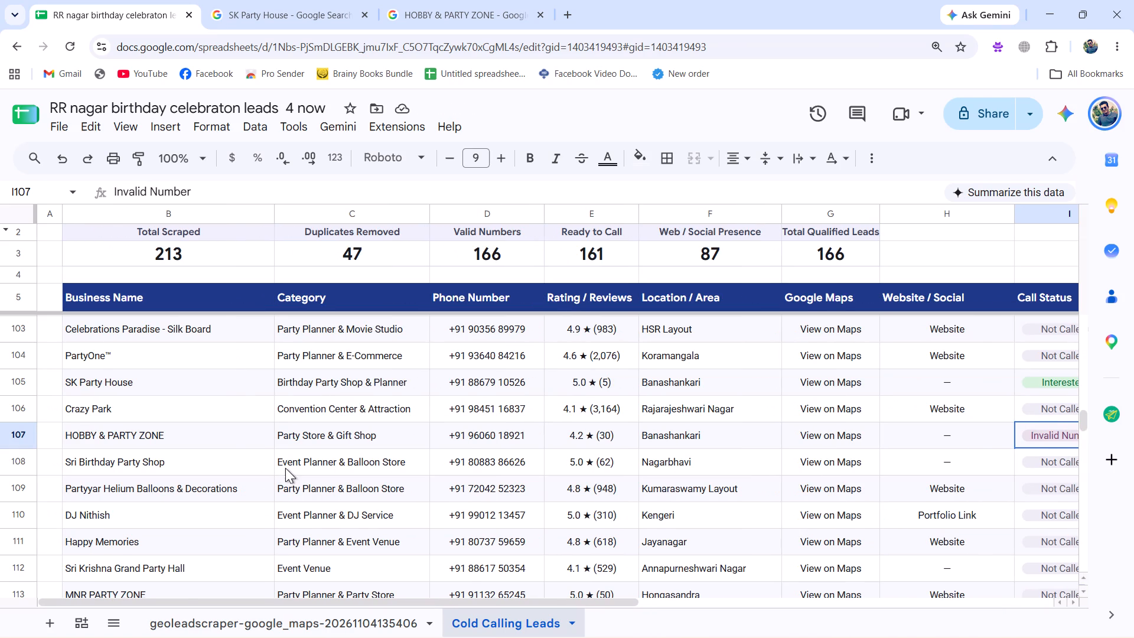
triple_click(201, 453)
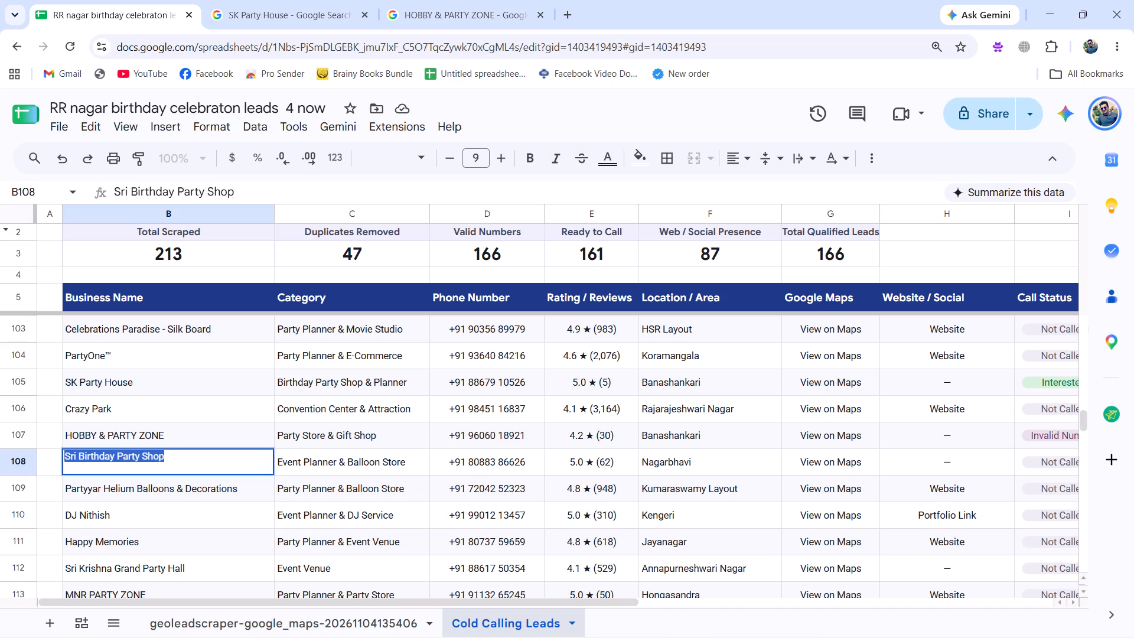
key(ctrl+c)
click(576, 22)
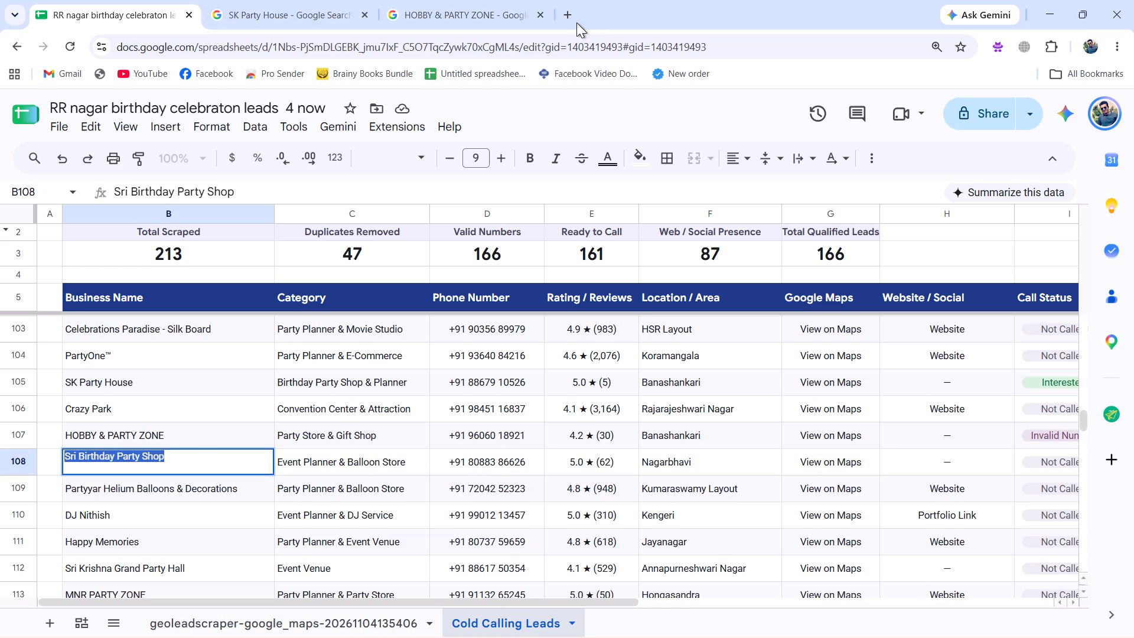
click(574, 22)
click(477, 36)
click(451, 51)
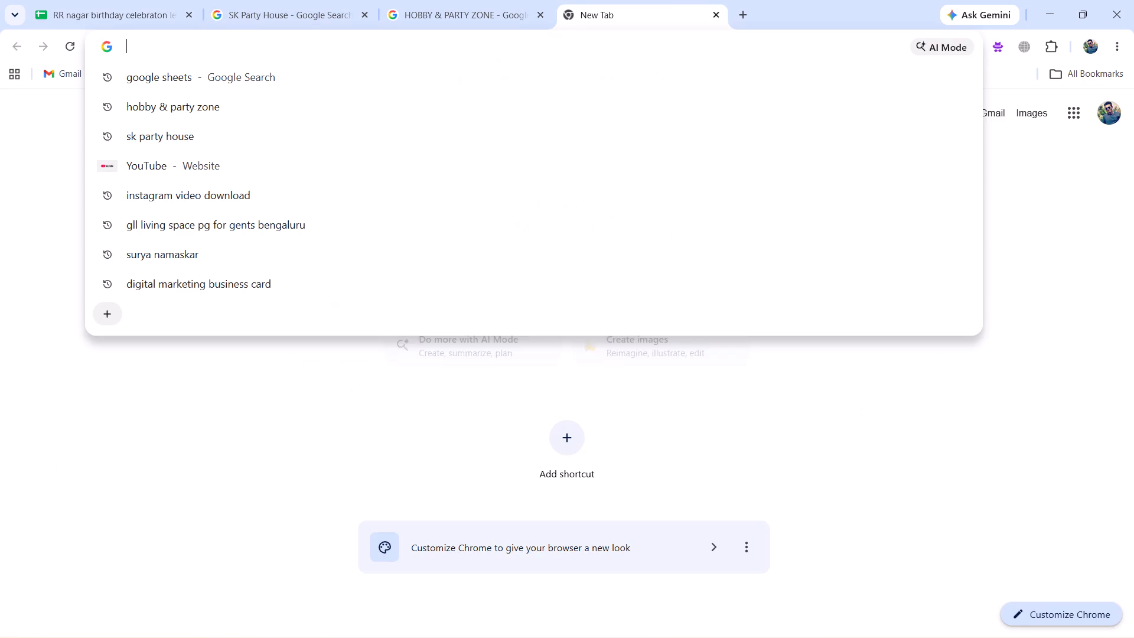
key(ctrl+v)
key(Return)
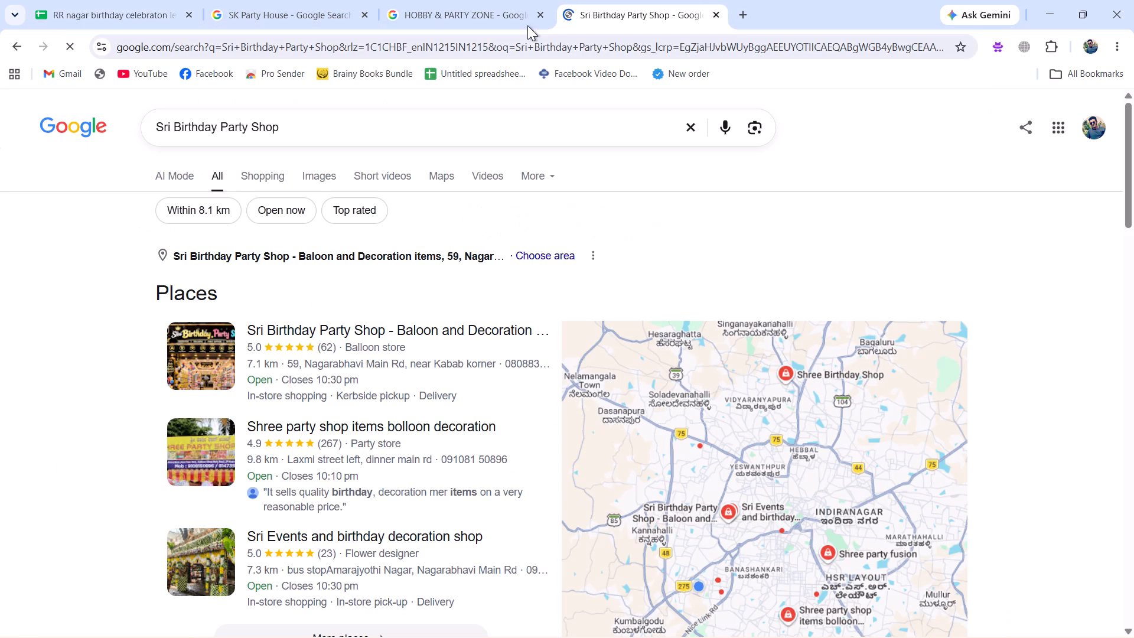
Close the SK Party House search results.
drag(543, 19, 367, 14)
click(367, 14)
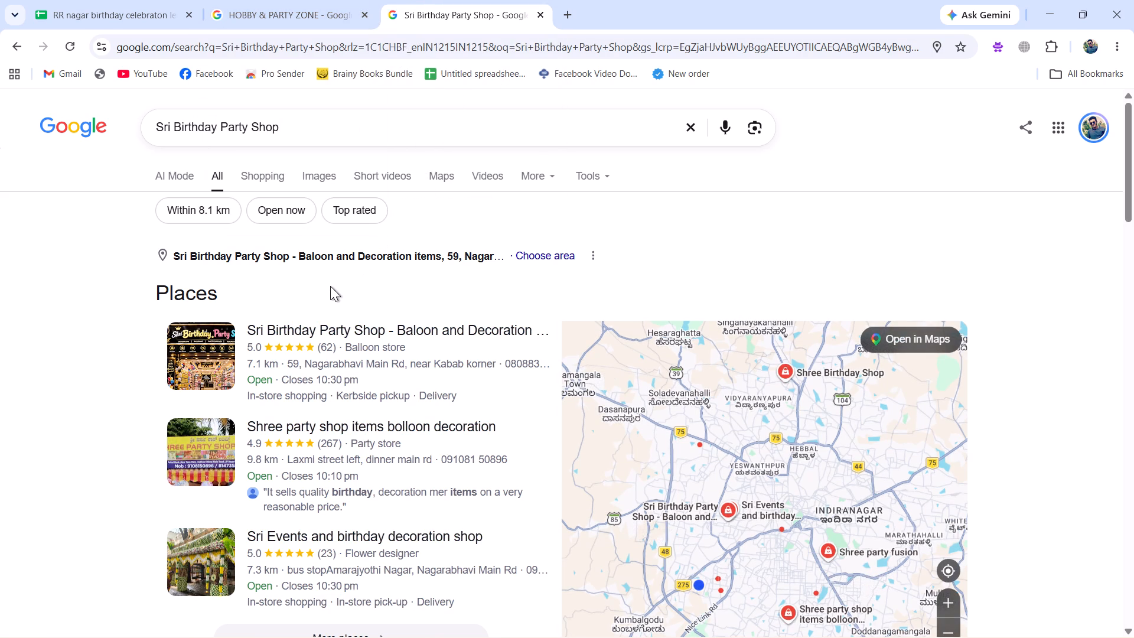
Open the Sri Birthday Party Shop balloon and decoration listing from the search results.
click(208, 351)
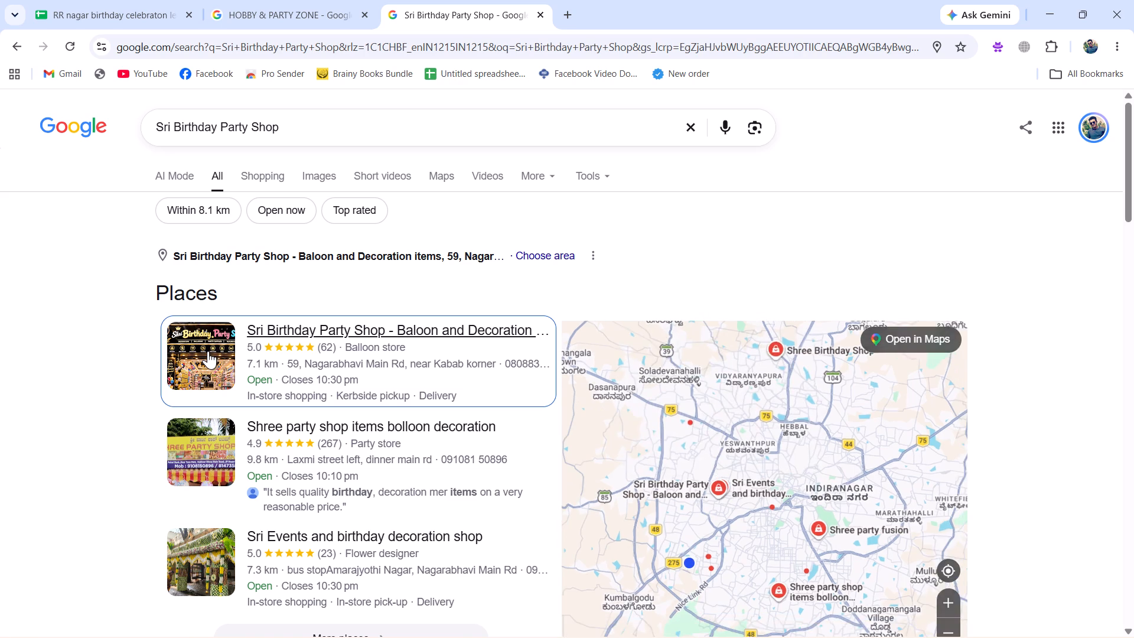
Return to the leads sheet and set the Call Status of Sri Birthday Party Shop in row 108 to Not Interested.
click(109, 0)
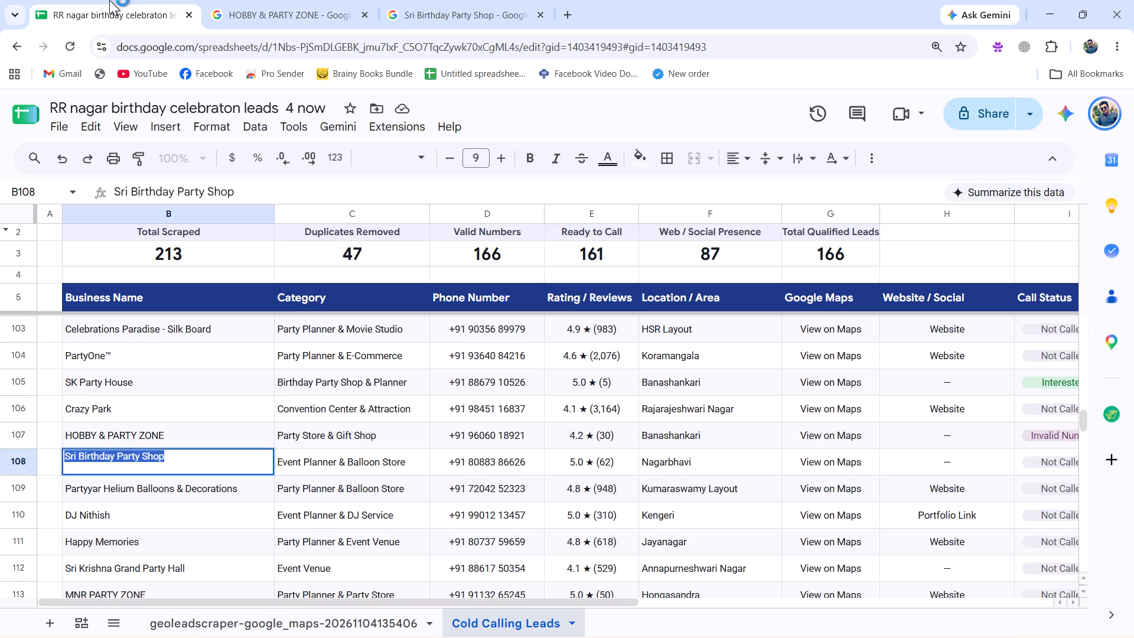
click(275, 492)
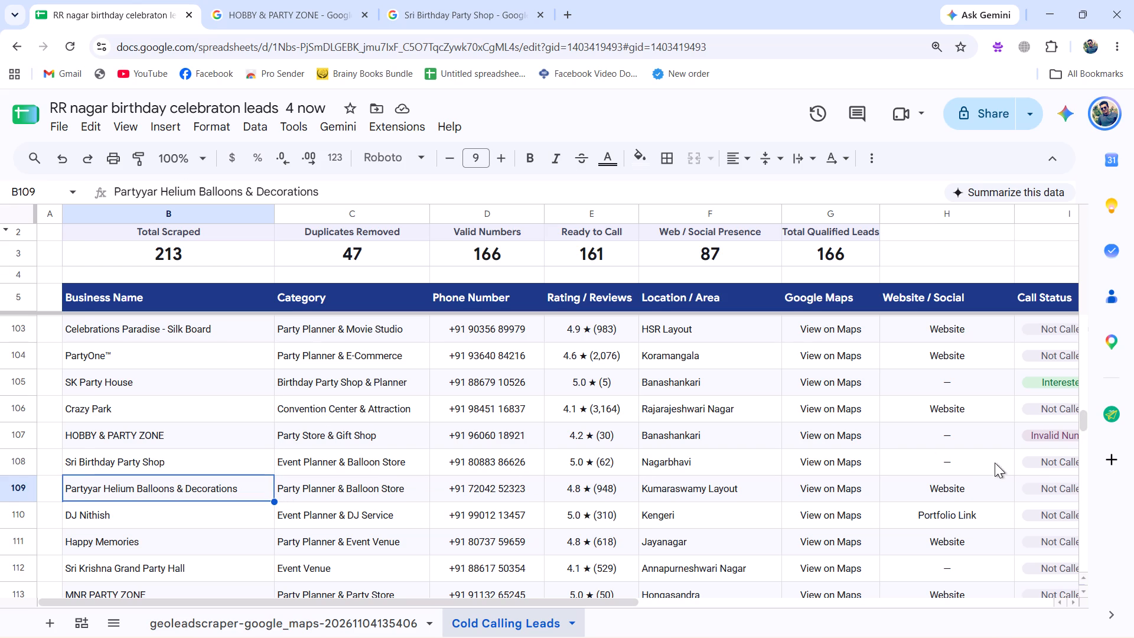
click(1032, 466)
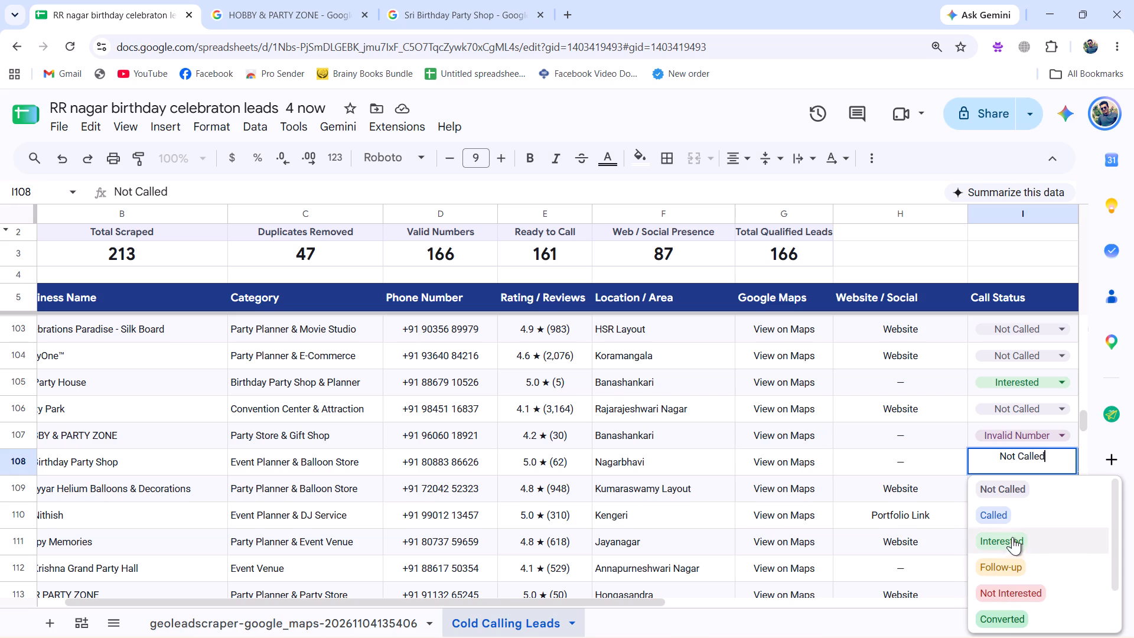
click(1006, 601)
Copy the business name Happy Memories from row 111, search Google for it in a new tab and review its listing.
scroll(853, 516, right, 1)
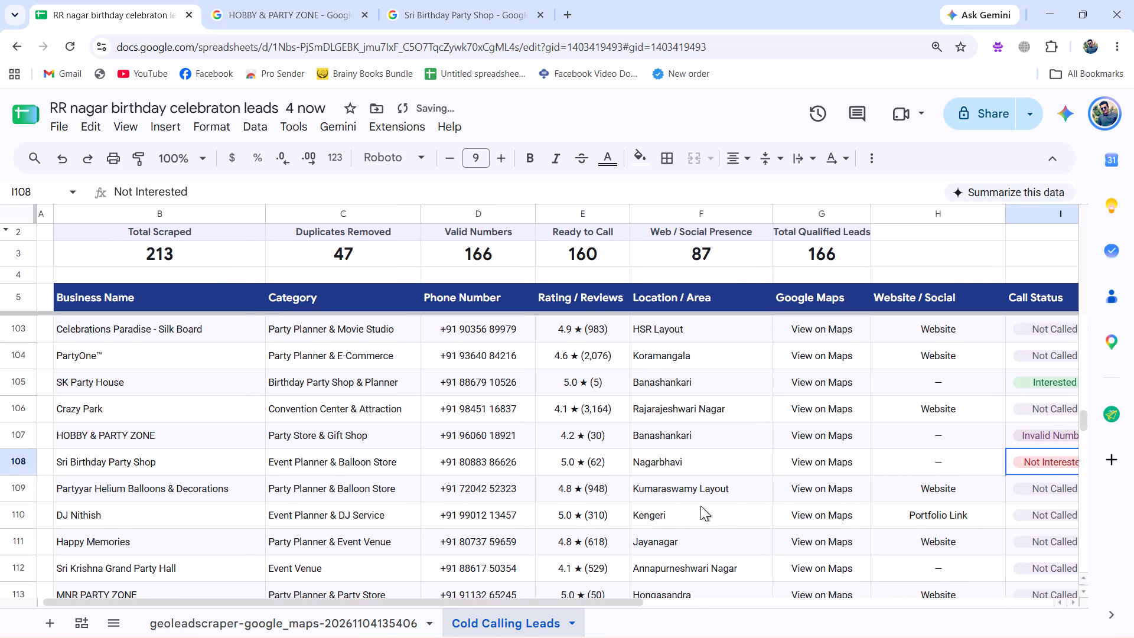
scroll(490, 502, right, 1)
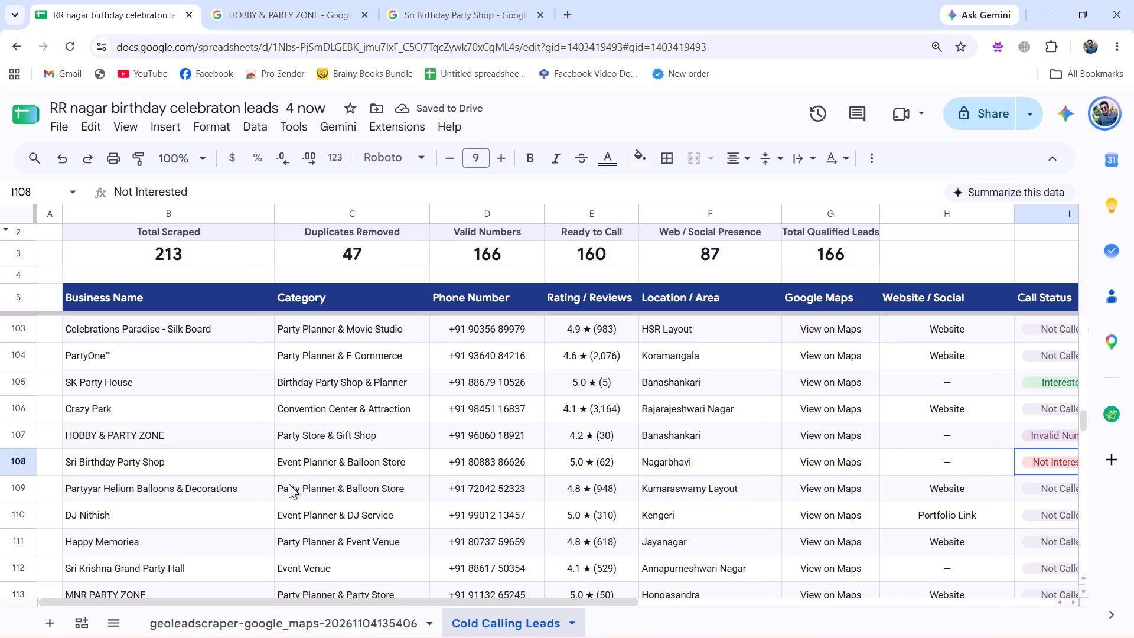
scroll(383, 496, down, 1)
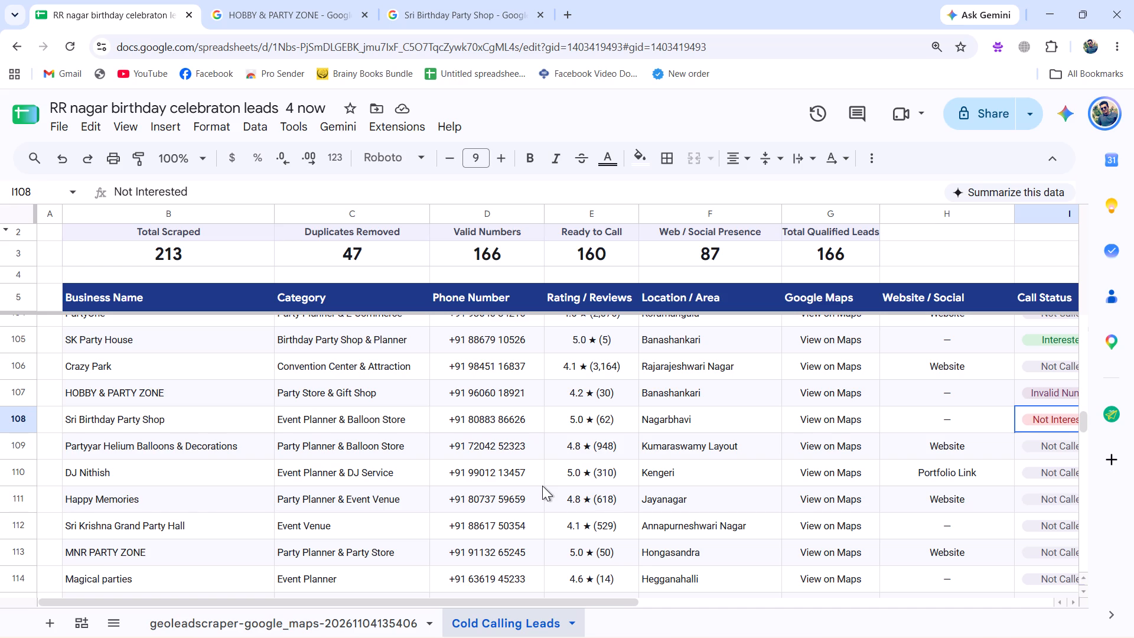
scroll(542, 486, down, 1)
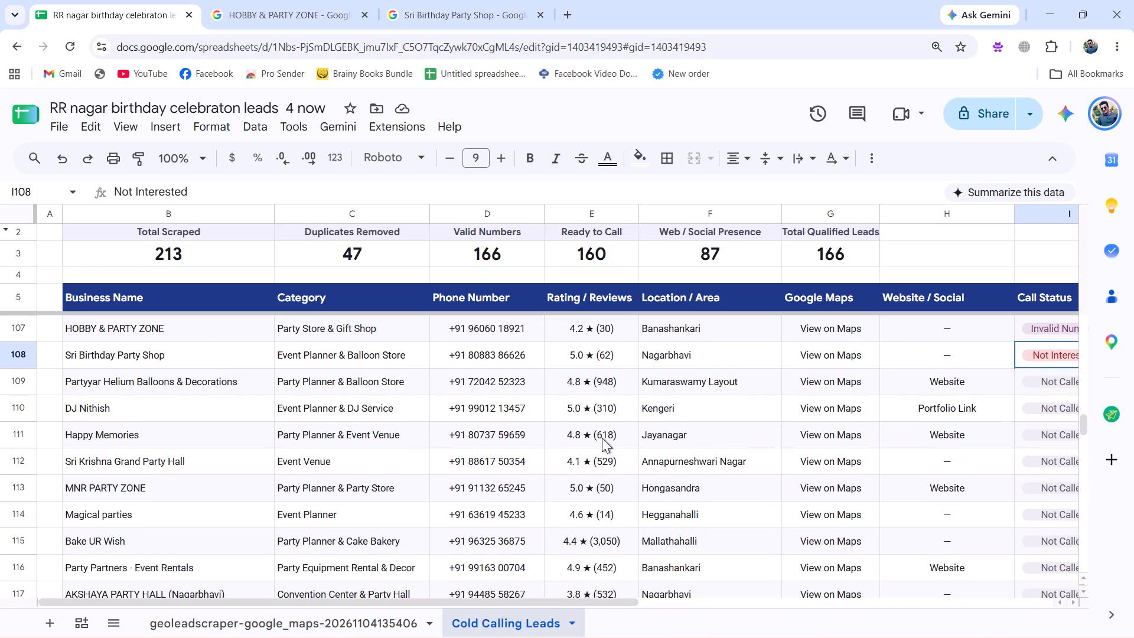
triple_click(181, 431)
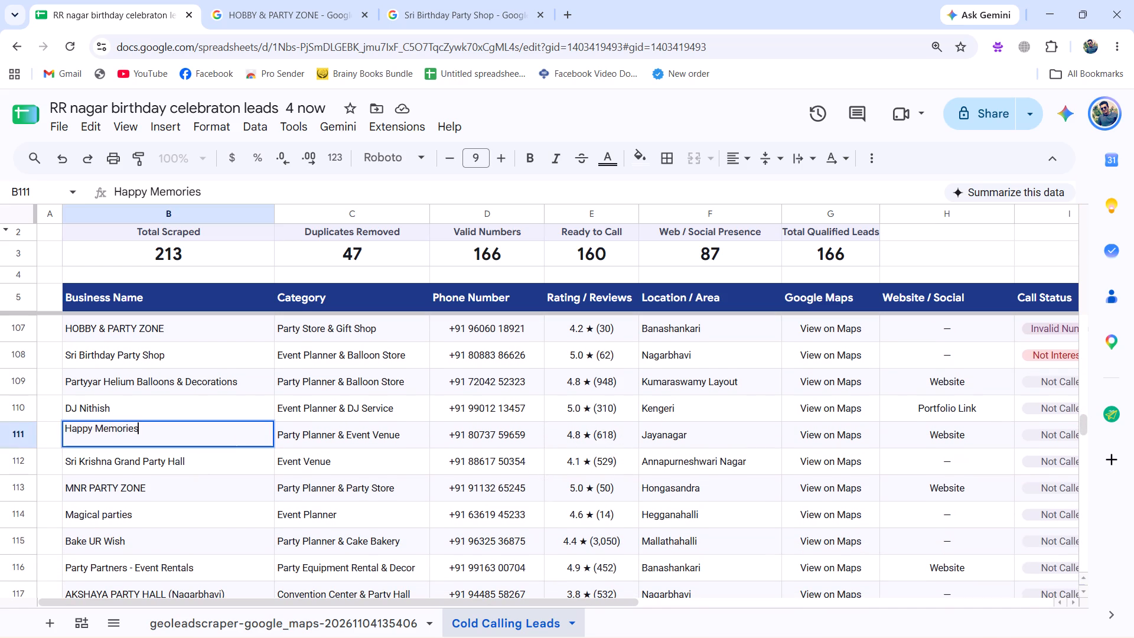
key(ctrl+c)
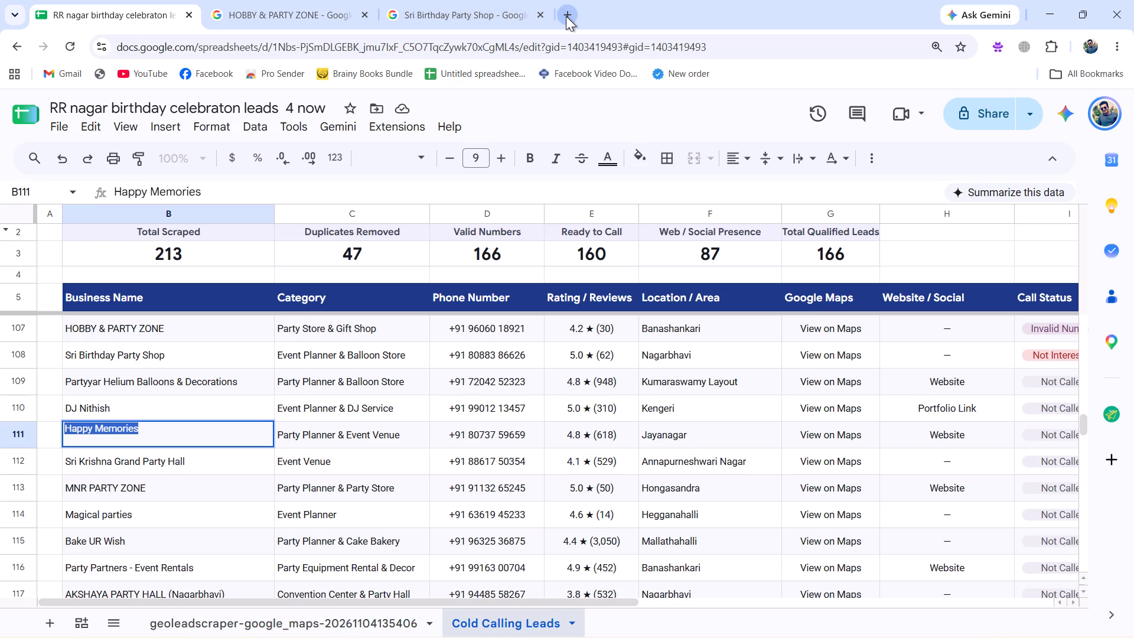
click(566, 16)
click(397, 52)
key(ctrl+v)
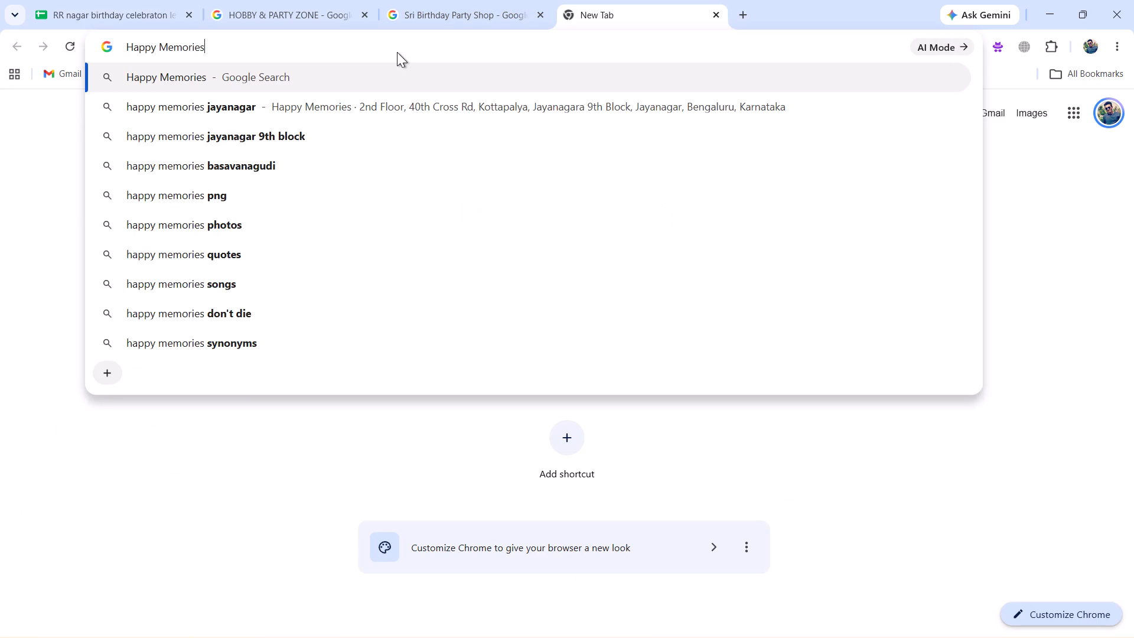
key(Return)
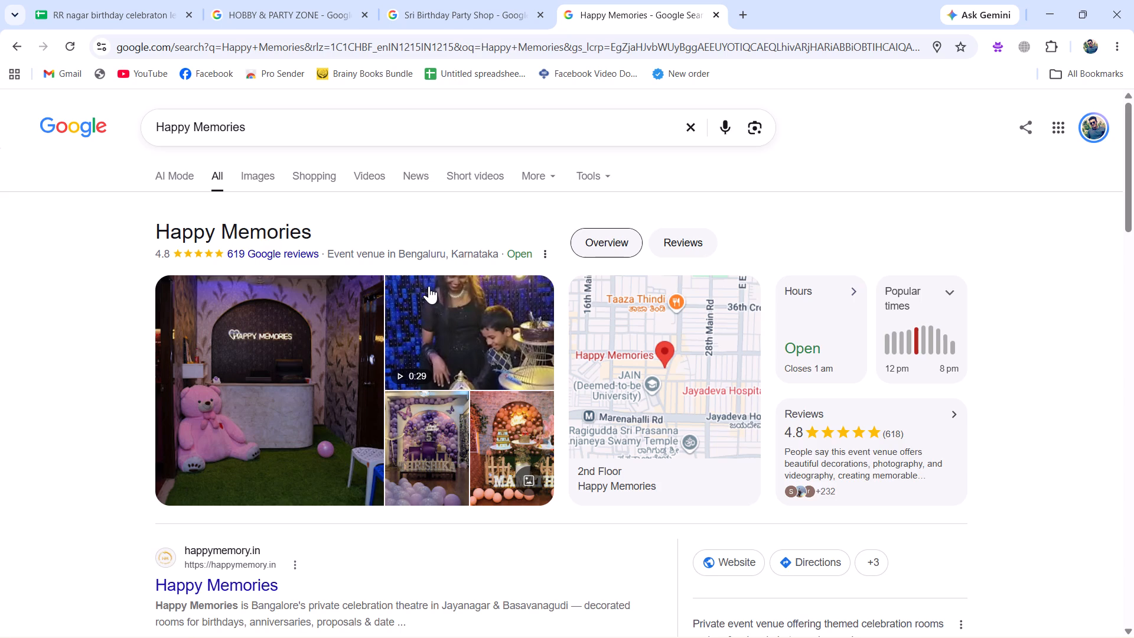
scroll(429, 286, down, 1)
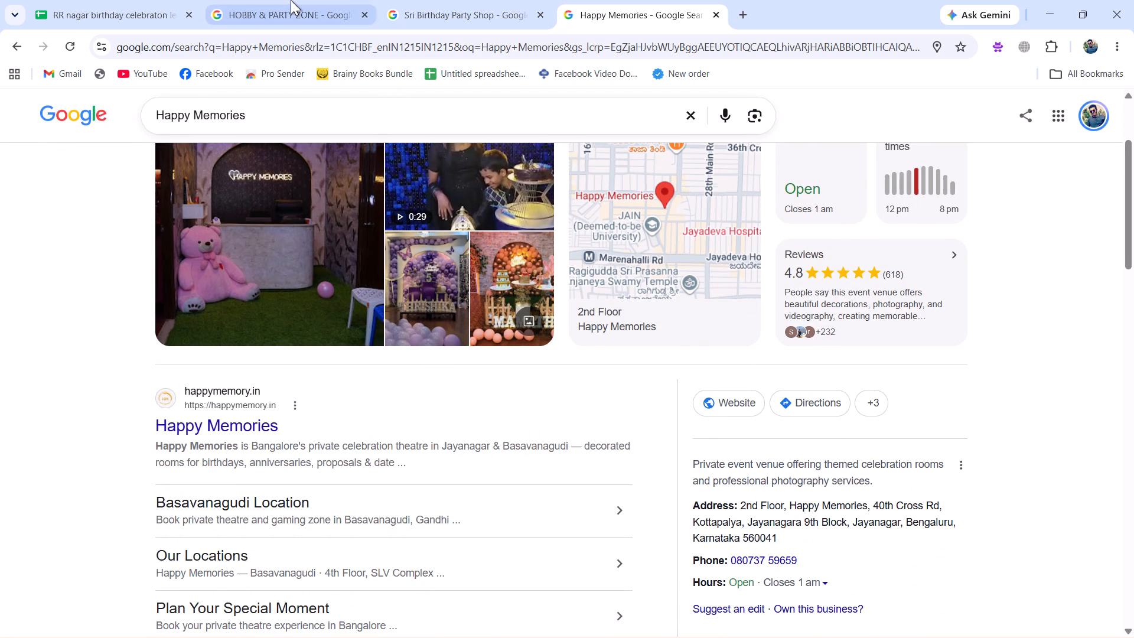
Return to the leads sheet and locate the MNR PARTY ZONE lead in row 113 and its Call Status.
click(118, 0)
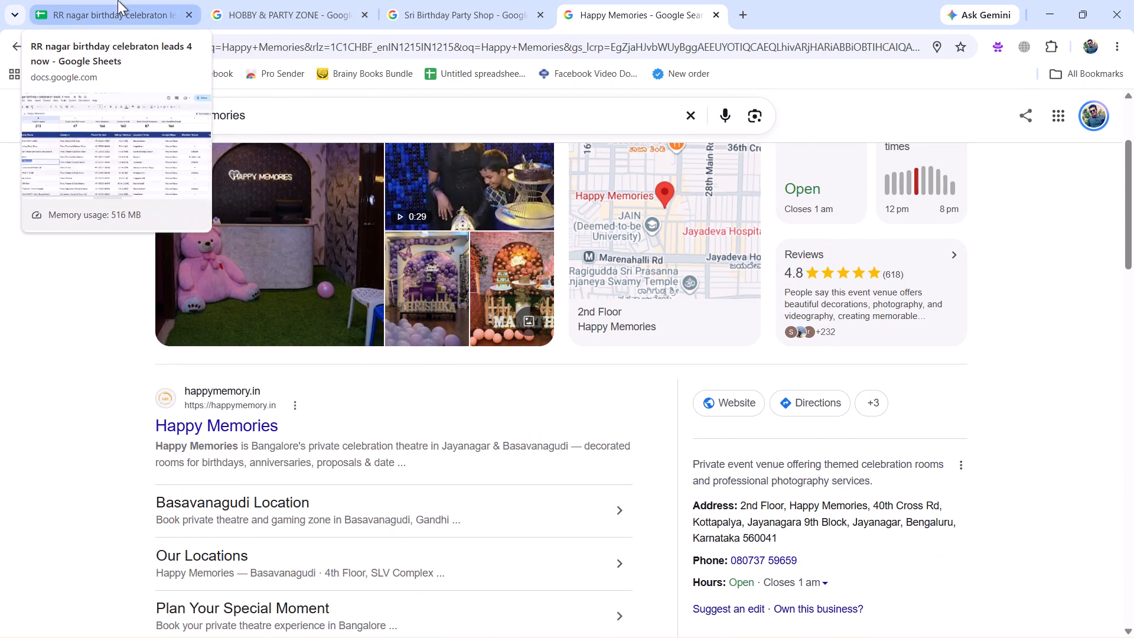
click(301, 427)
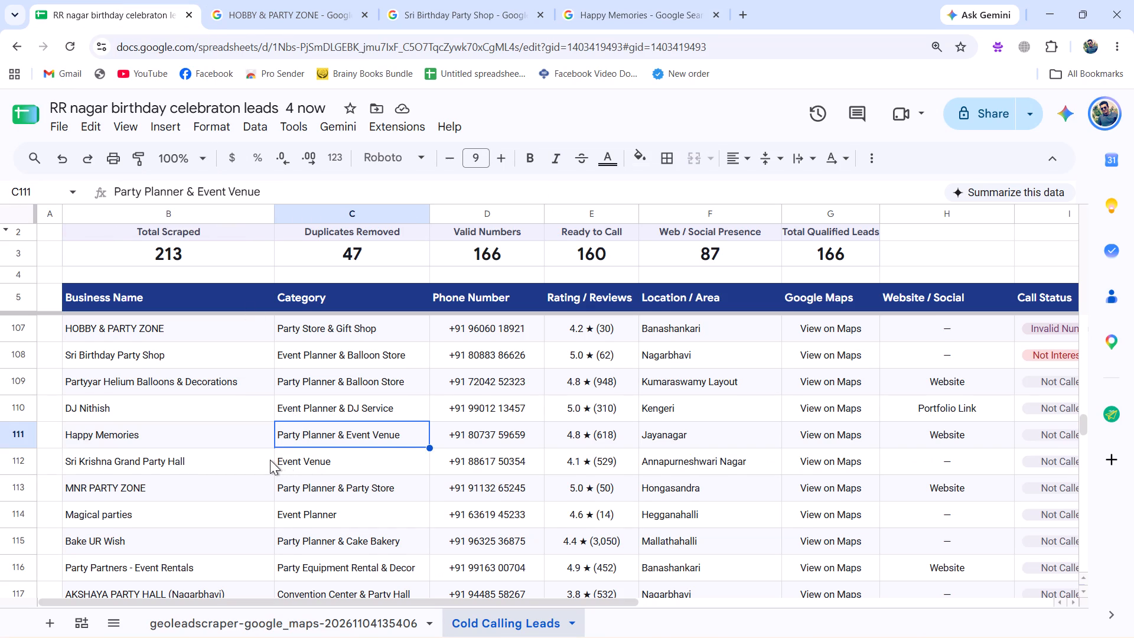
scroll(270, 460, down, 1)
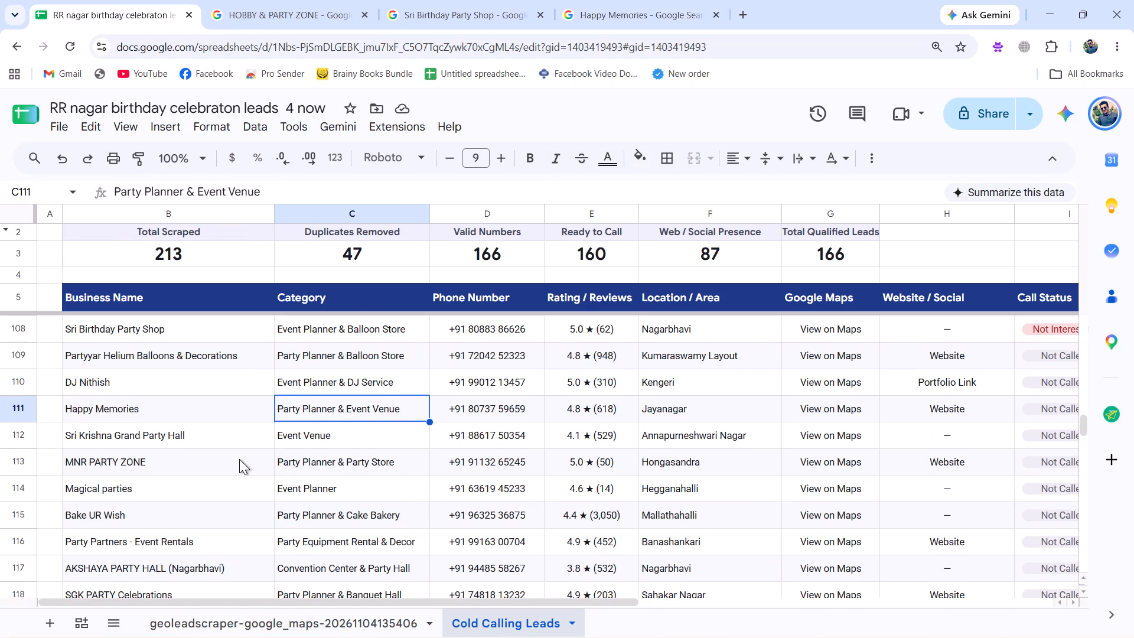
click(418, 465)
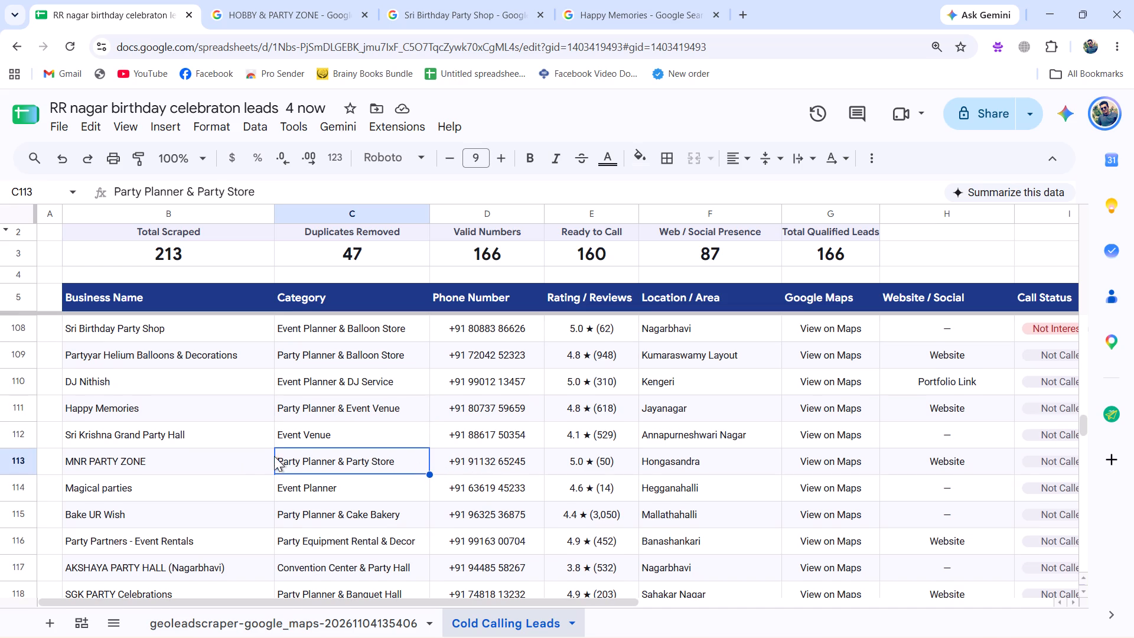
scroll(666, 479, left, 1)
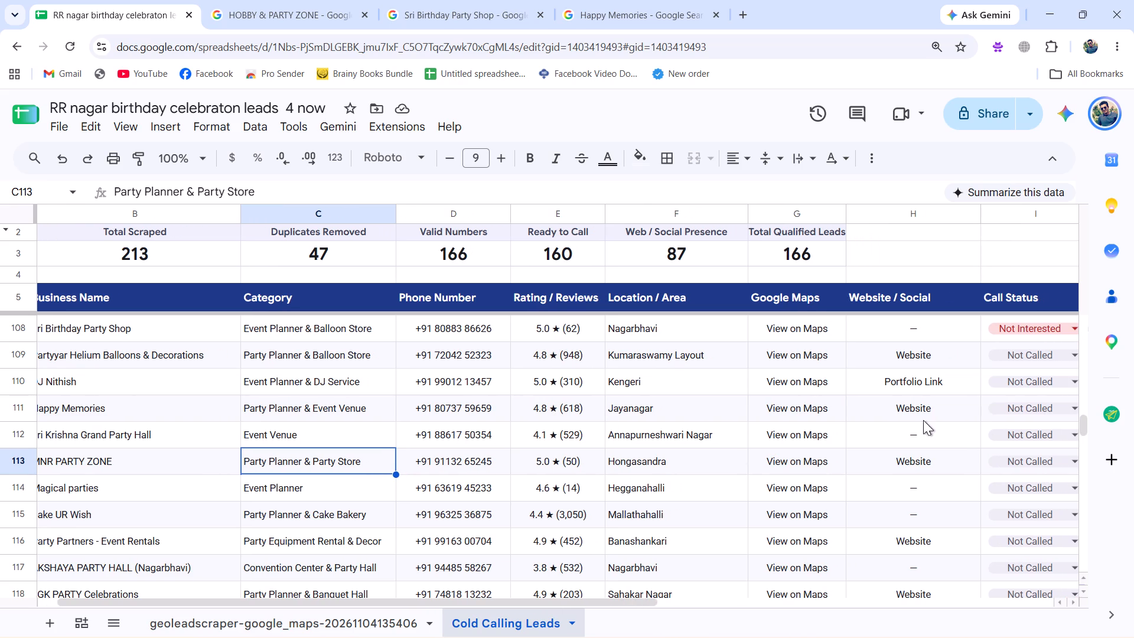
scroll(1071, 456, left, 1)
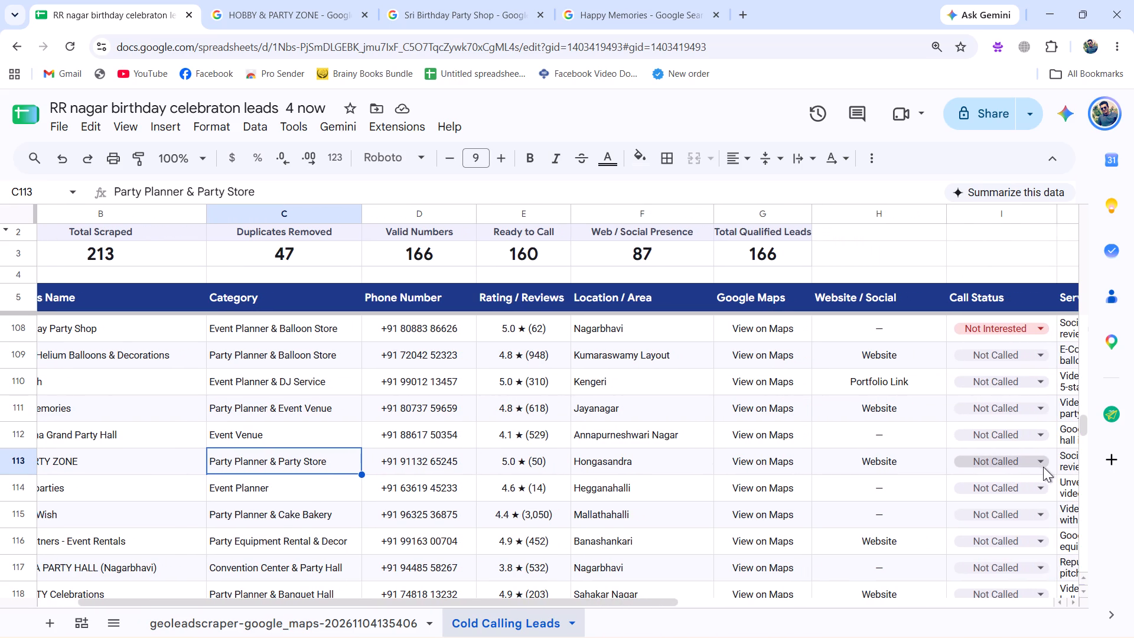
Set the Call Status of MNR PARTY ZONE in row 113 to Invalid Number.
click(1042, 464)
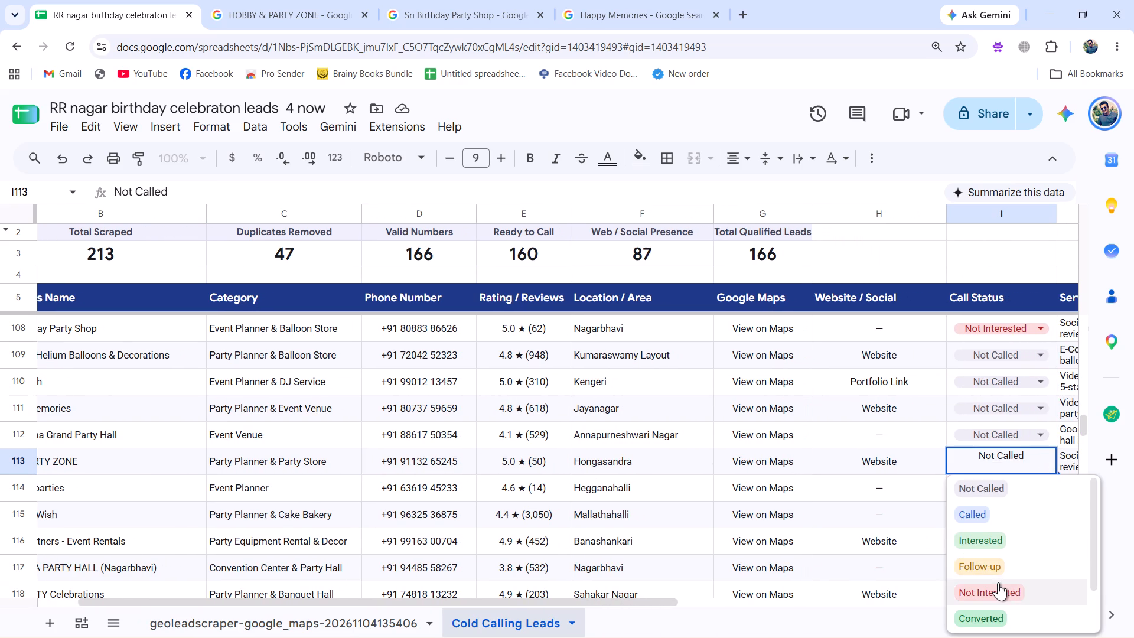
scroll(998, 582, down, 1)
click(980, 593)
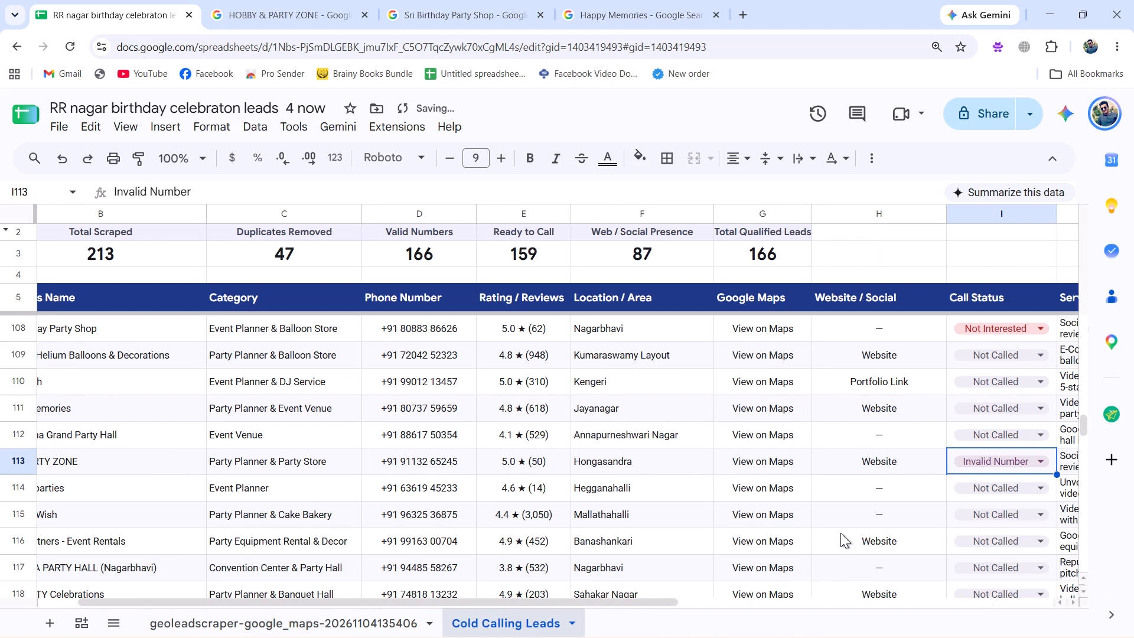
Locate the Magical parties lead in row 114 and select its phone number cell.
scroll(840, 533, right, 2)
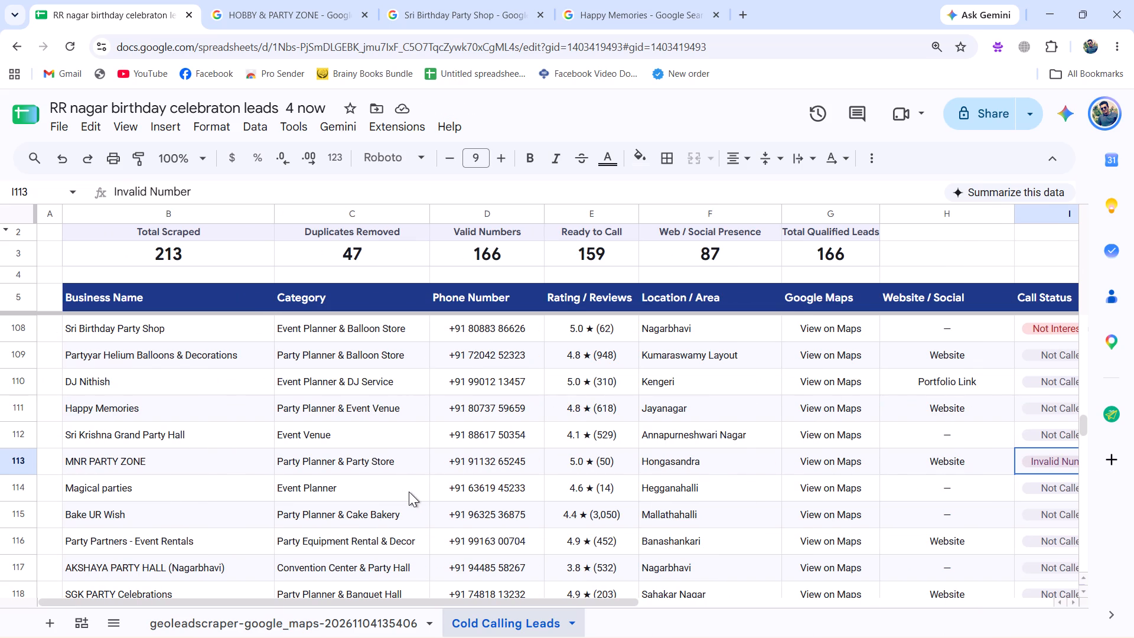
click(449, 493)
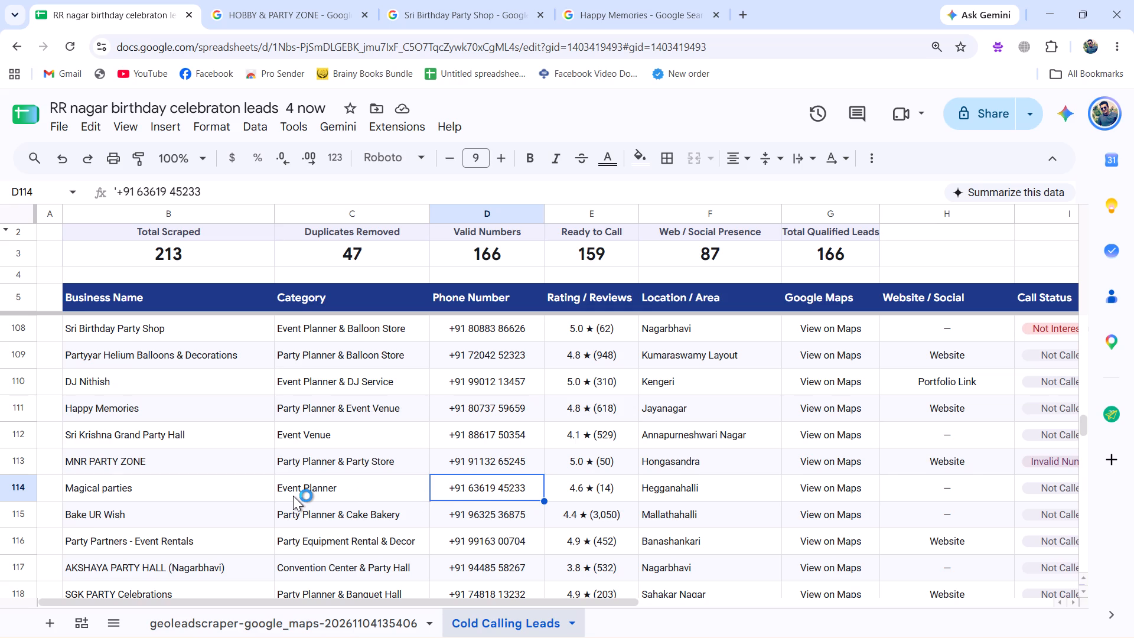
Set the Call Status of Magical parties in row 114 to Follow-up.
scroll(293, 489, down, 2)
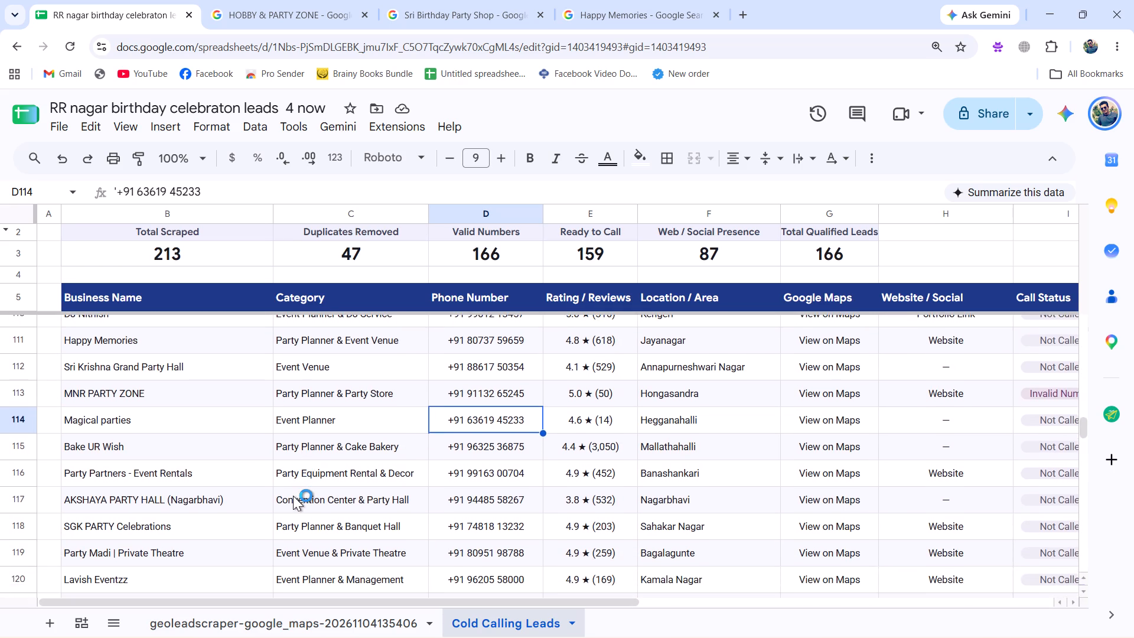
scroll(293, 496, down, 1)
scroll(835, 439, left, 2)
click(990, 406)
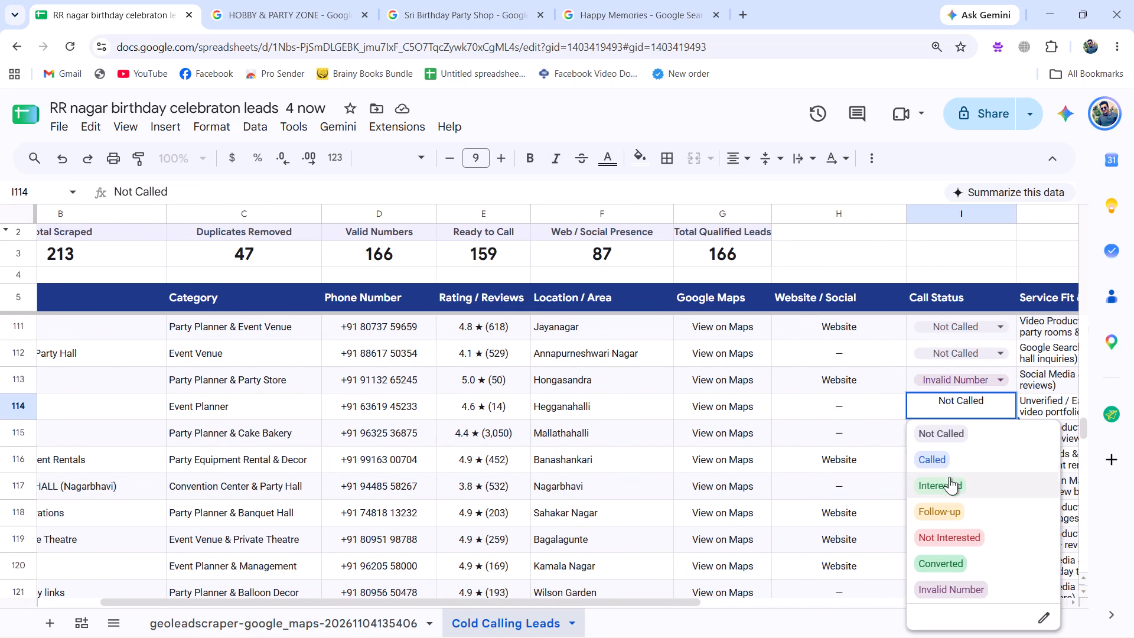
click(946, 516)
scroll(860, 499, right, 1)
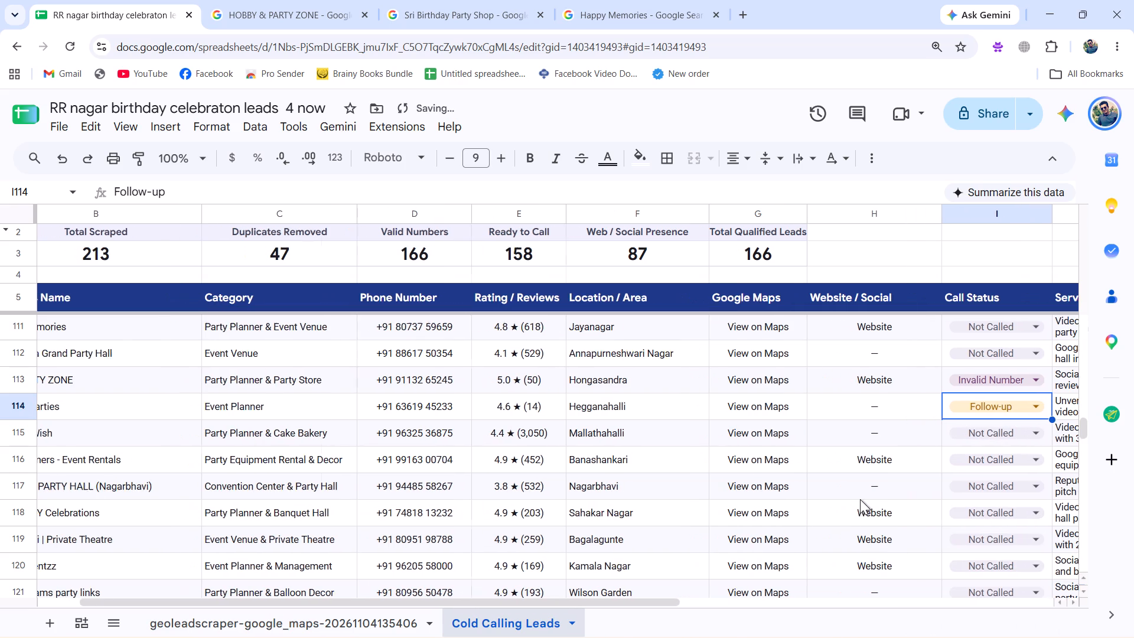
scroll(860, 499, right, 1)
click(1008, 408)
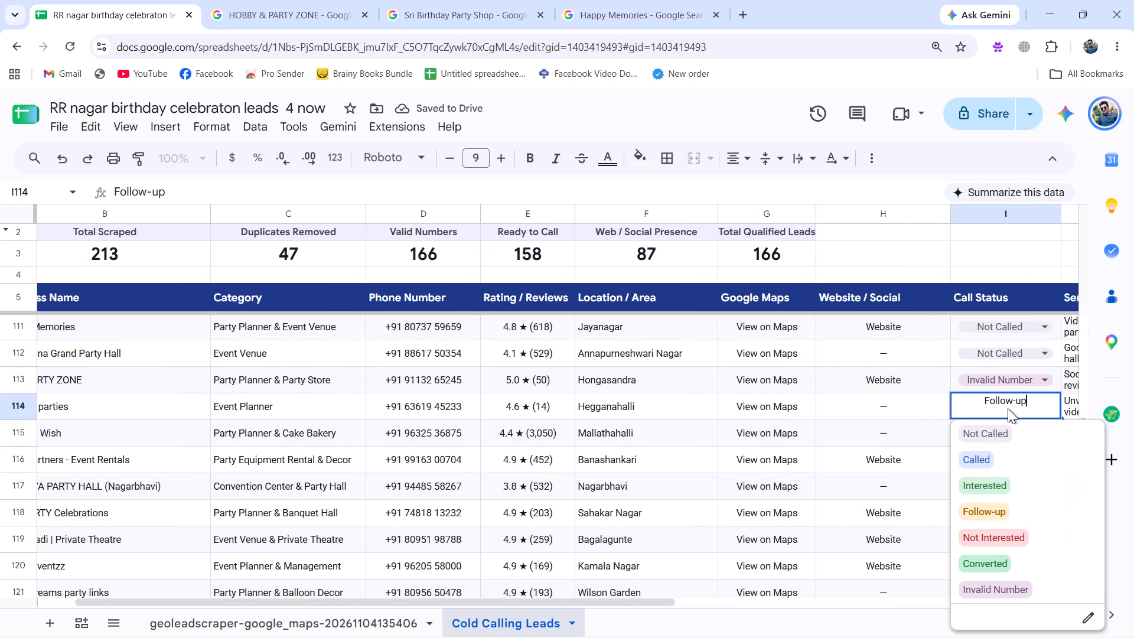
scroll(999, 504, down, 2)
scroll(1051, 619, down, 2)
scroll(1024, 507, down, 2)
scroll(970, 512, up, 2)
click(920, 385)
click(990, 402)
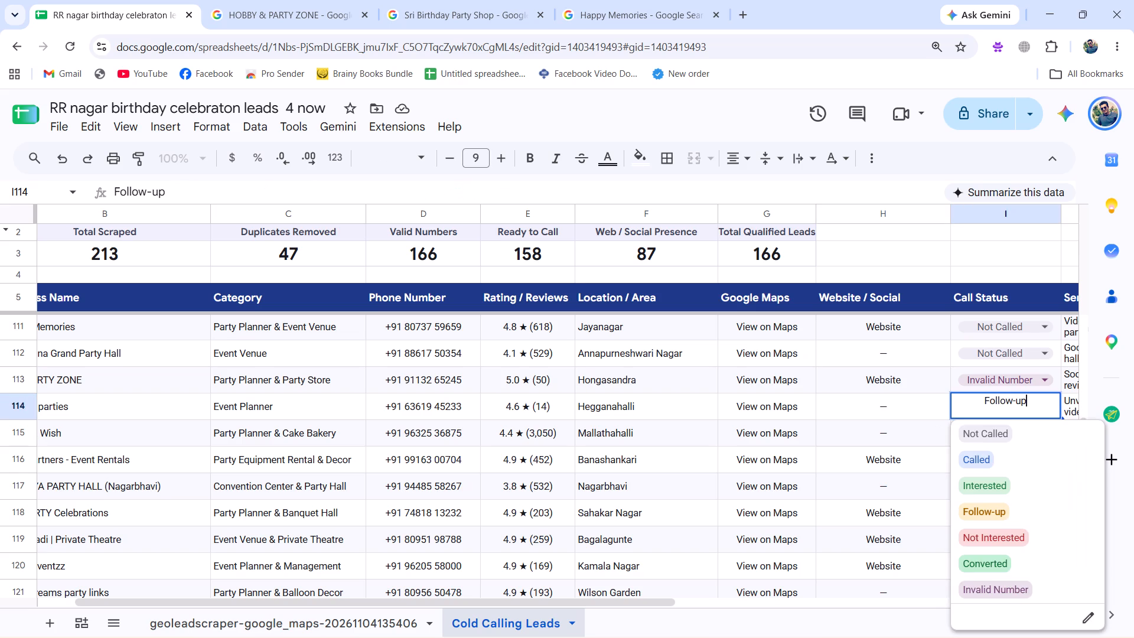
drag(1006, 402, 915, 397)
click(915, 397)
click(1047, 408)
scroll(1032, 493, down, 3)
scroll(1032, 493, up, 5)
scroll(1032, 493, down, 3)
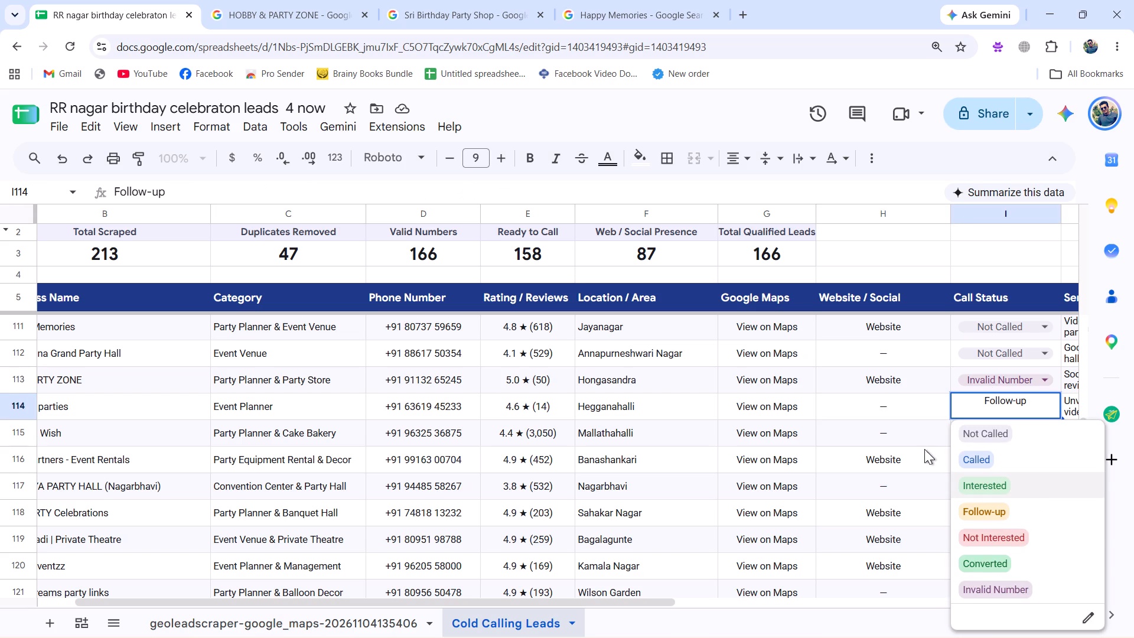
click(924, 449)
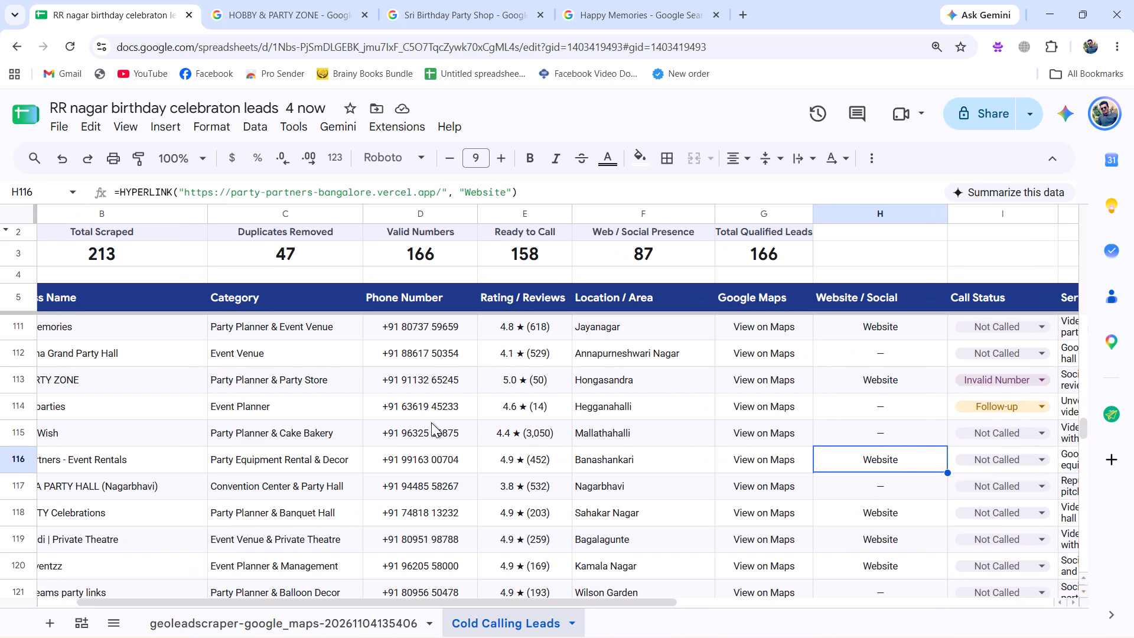
Move on to the next leads in the sheet and select the Phone Number of Lavish Eventzz in row 120.
scroll(386, 450, down, 1)
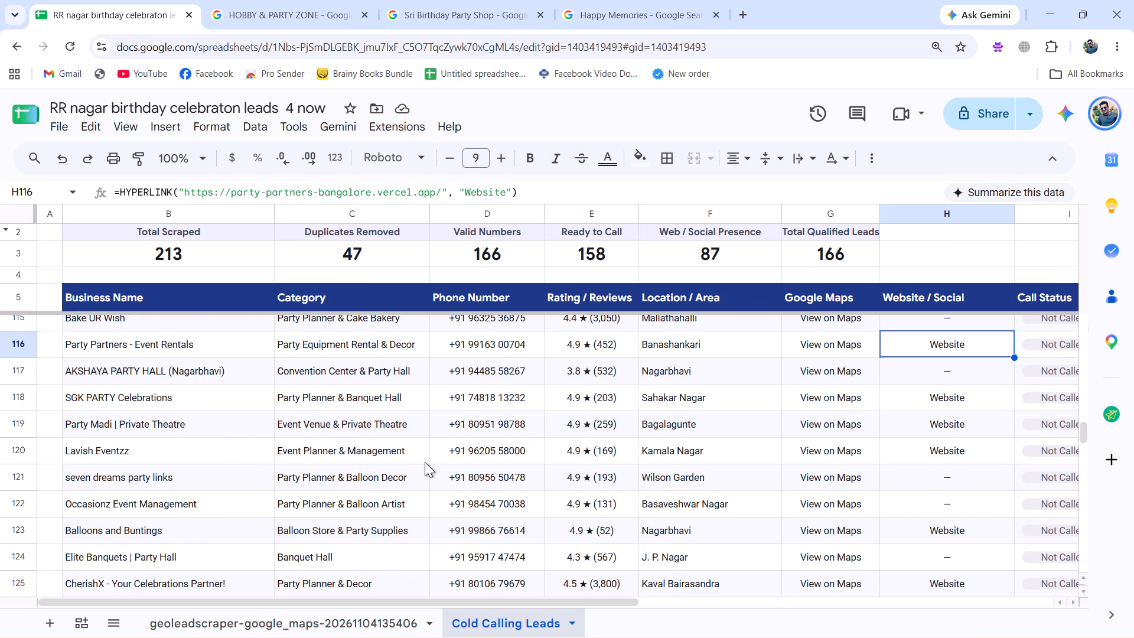
click(470, 460)
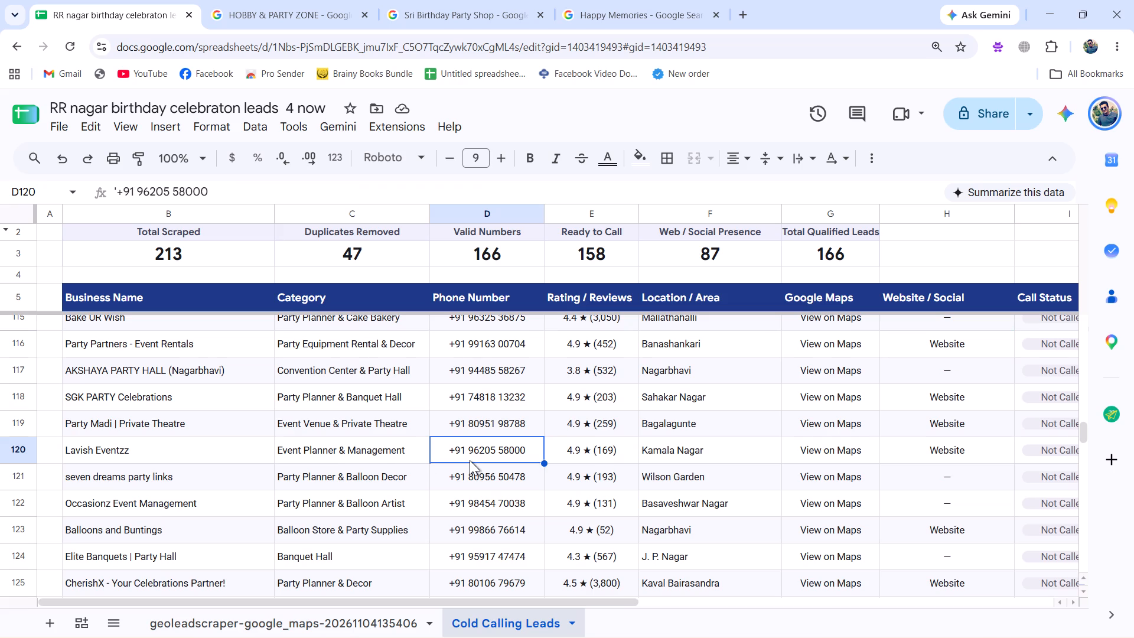
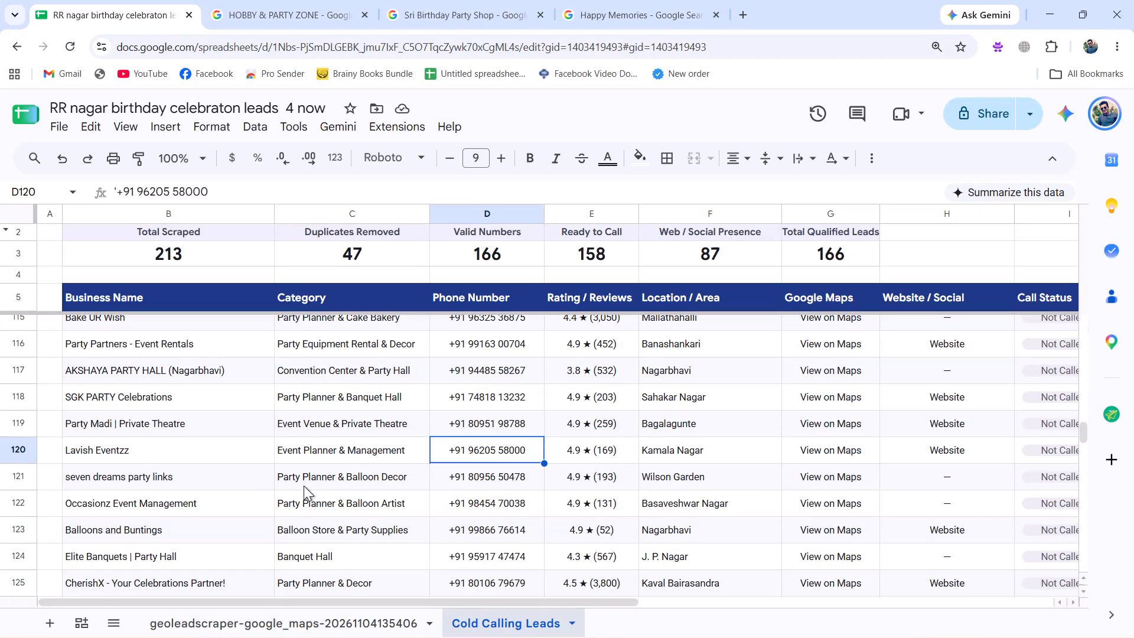
Set the Call Status of Lavish Eventzz in row 120 to Called.
scroll(545, 468, left, 1)
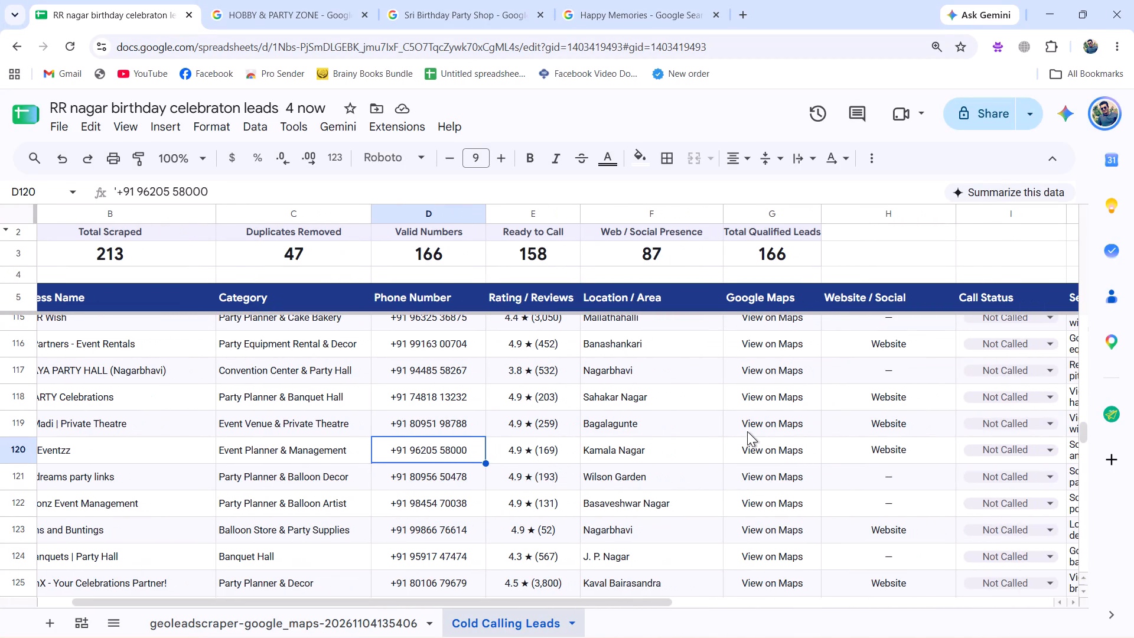
scroll(747, 431, left, 1)
click(966, 449)
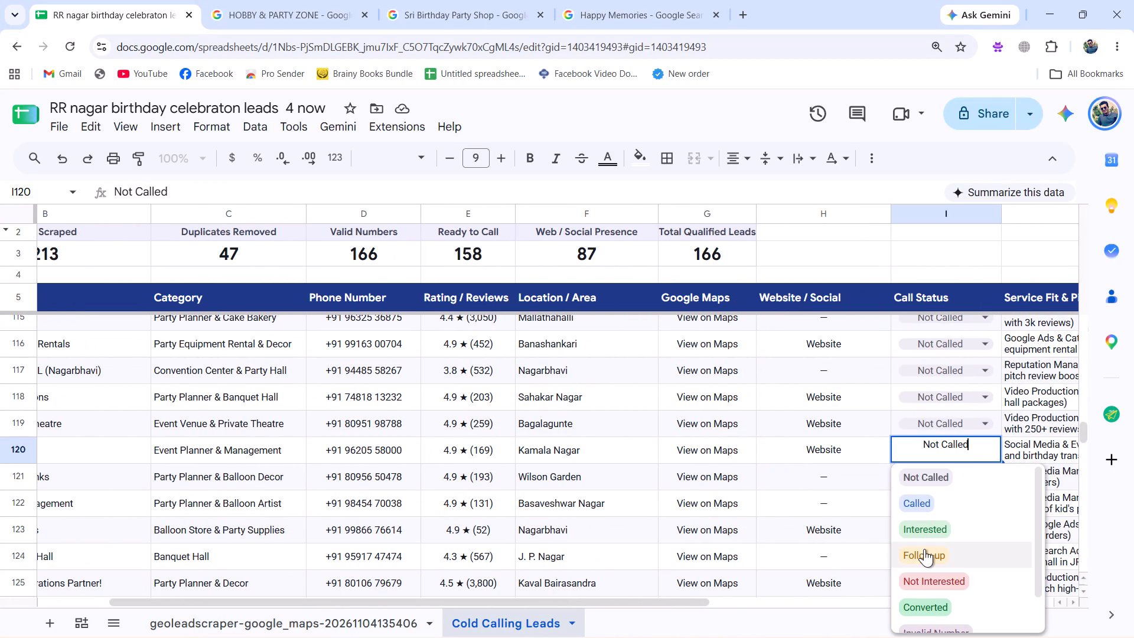
right_click(924, 549)
click(918, 501)
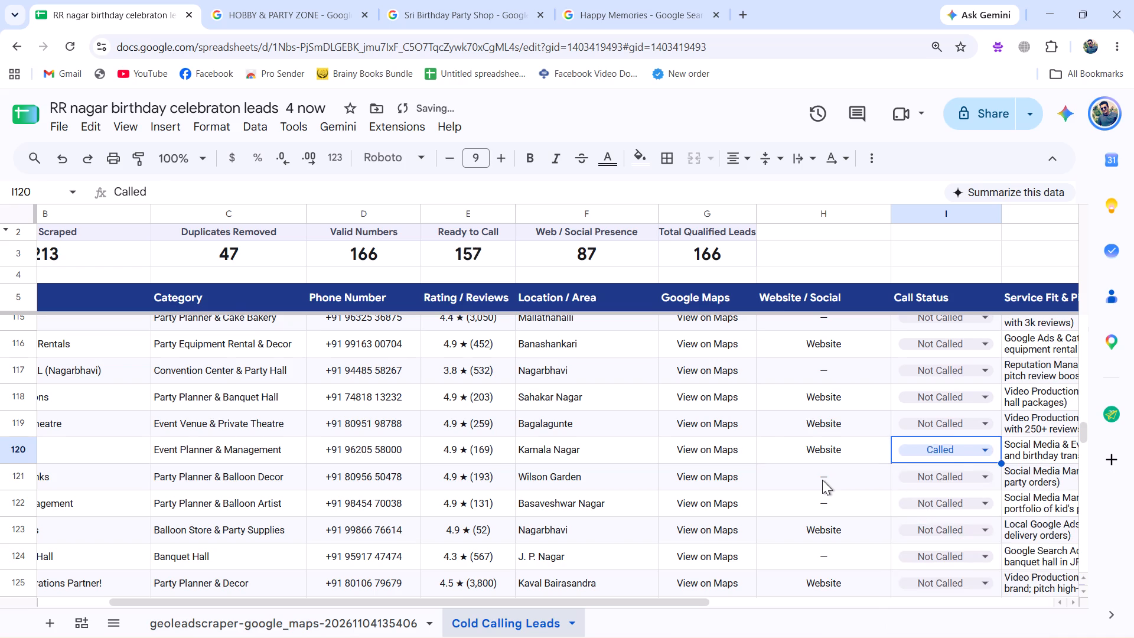
scroll(822, 480, right, 1)
scroll(822, 480, left, 1)
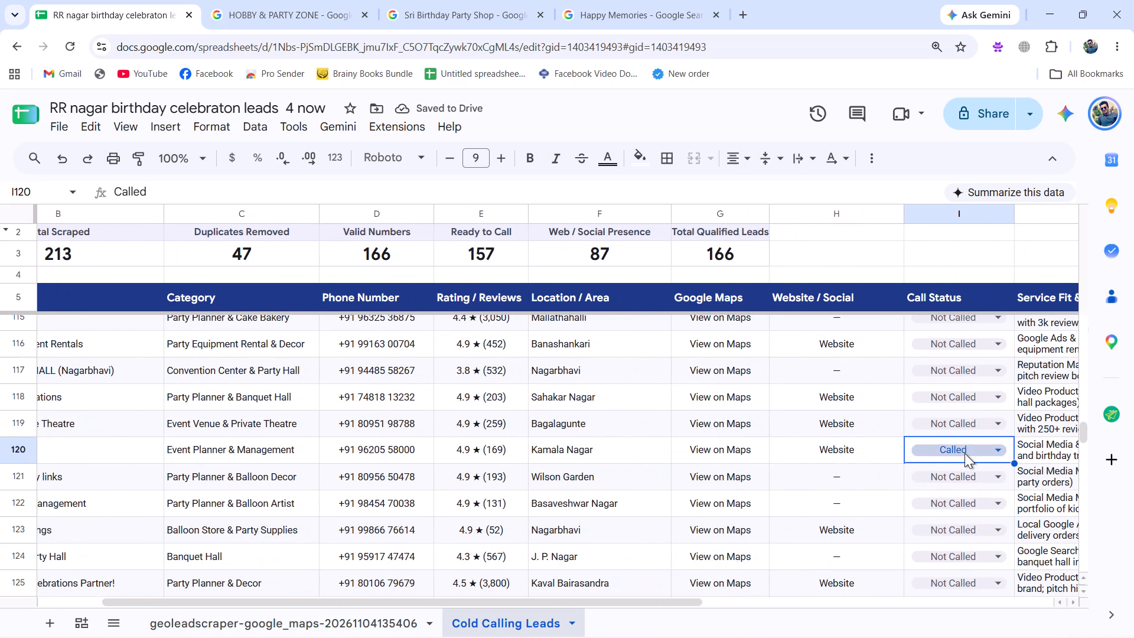
click(964, 453)
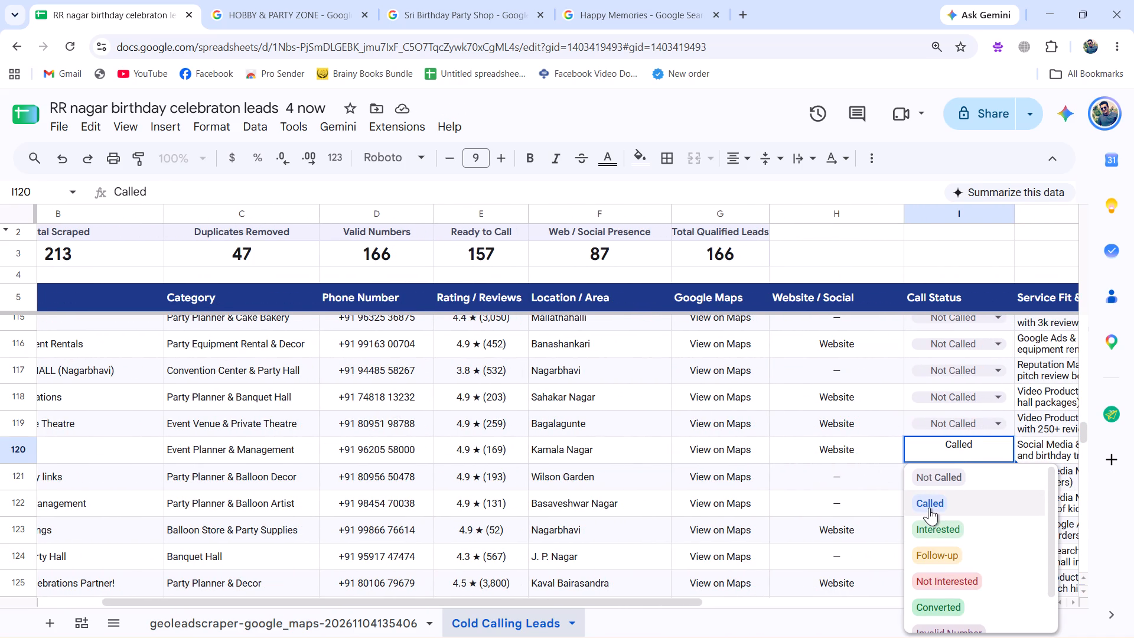
click(929, 507)
Select the phone number of the seven dreams party links lead in row 121.
scroll(816, 482, right, 2)
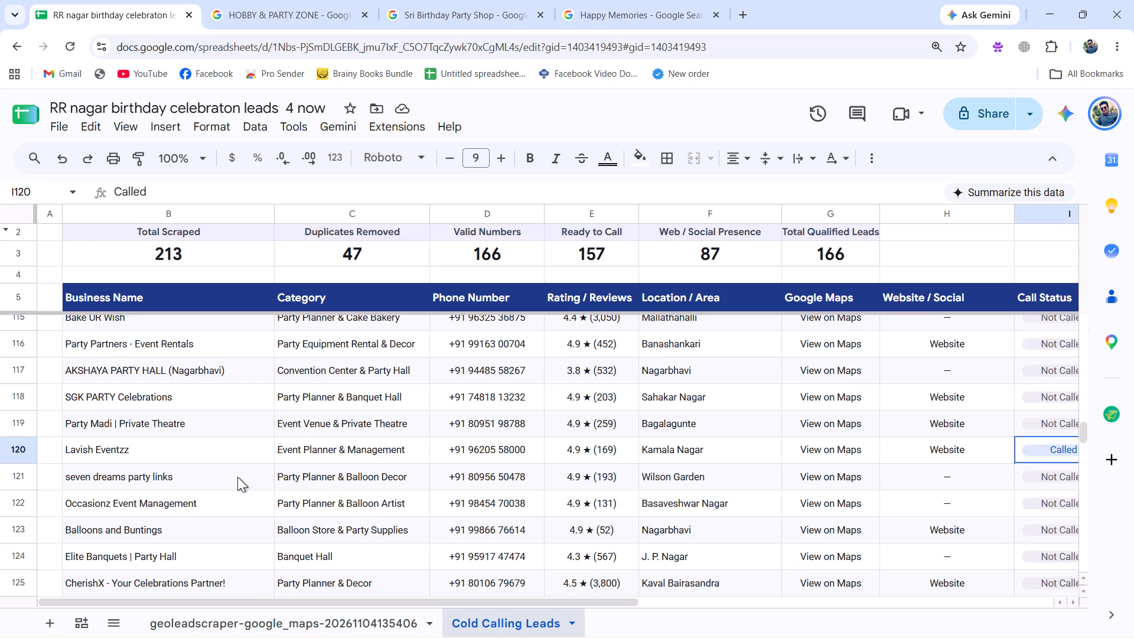
click(458, 479)
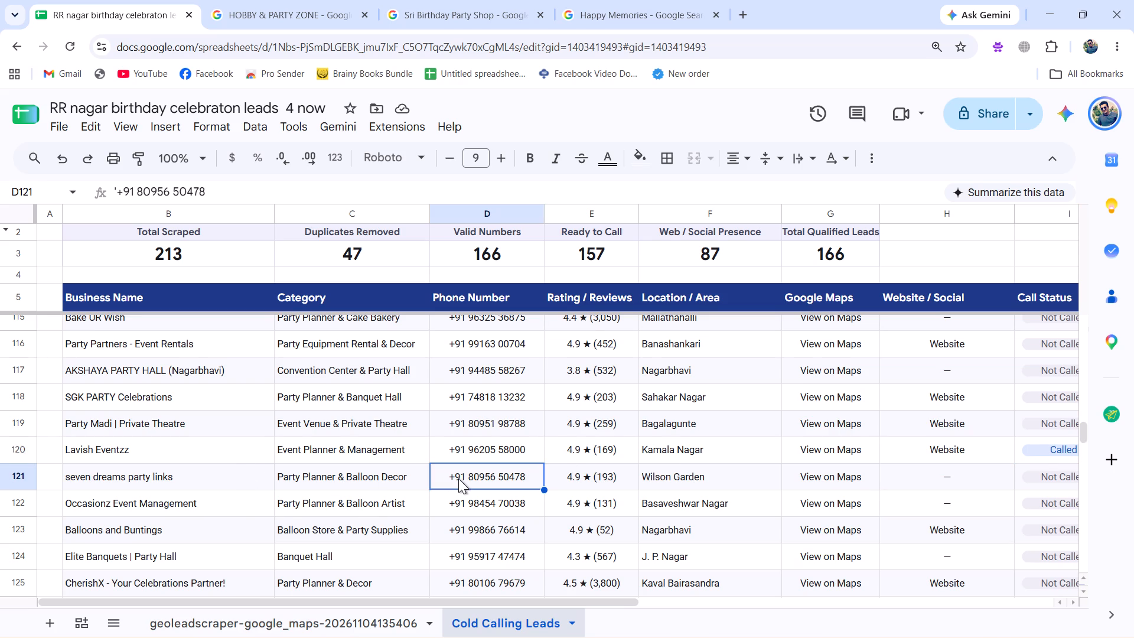
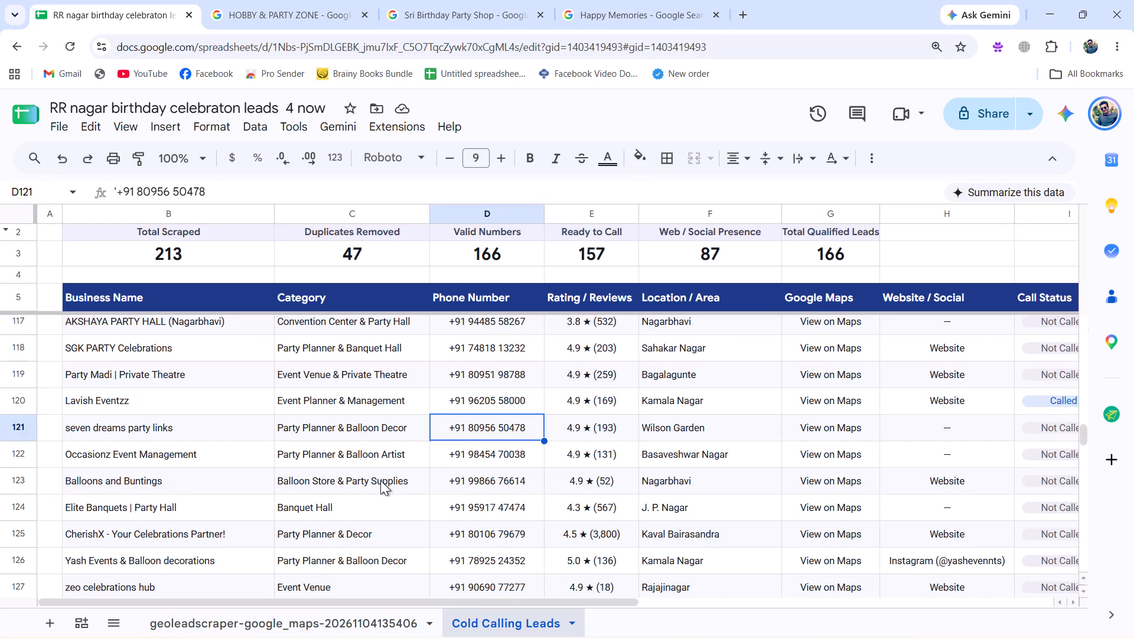
Copy the business name zeo celebrations hub from row 127, close the Happy Memories results and search Google for it in a new tab.
scroll(386, 451, down, 1)
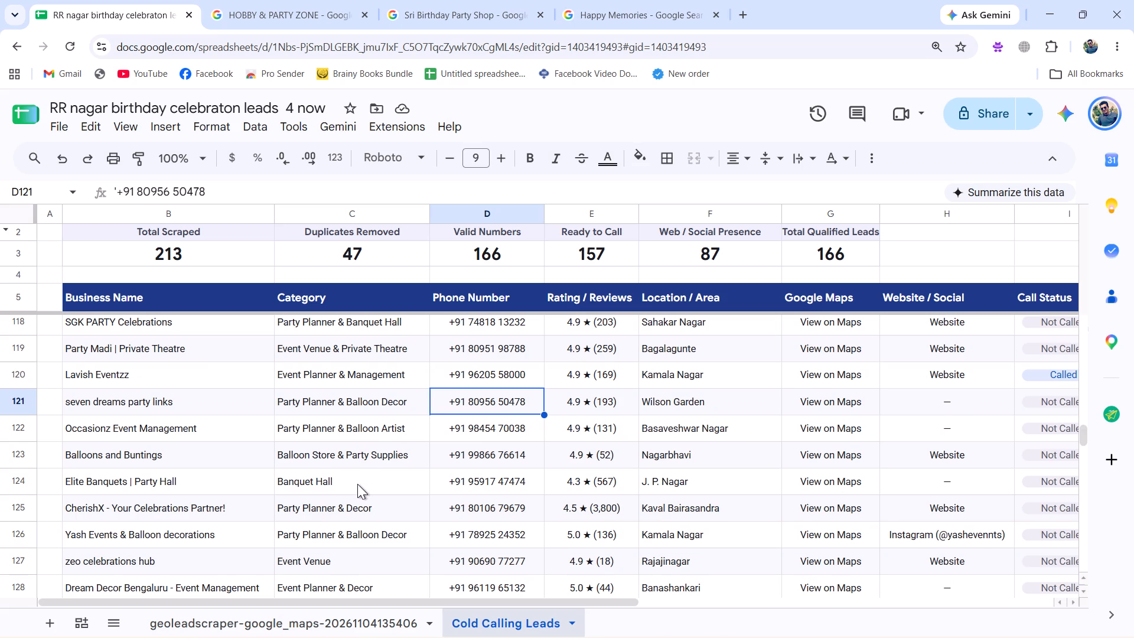
scroll(357, 484, down, 1)
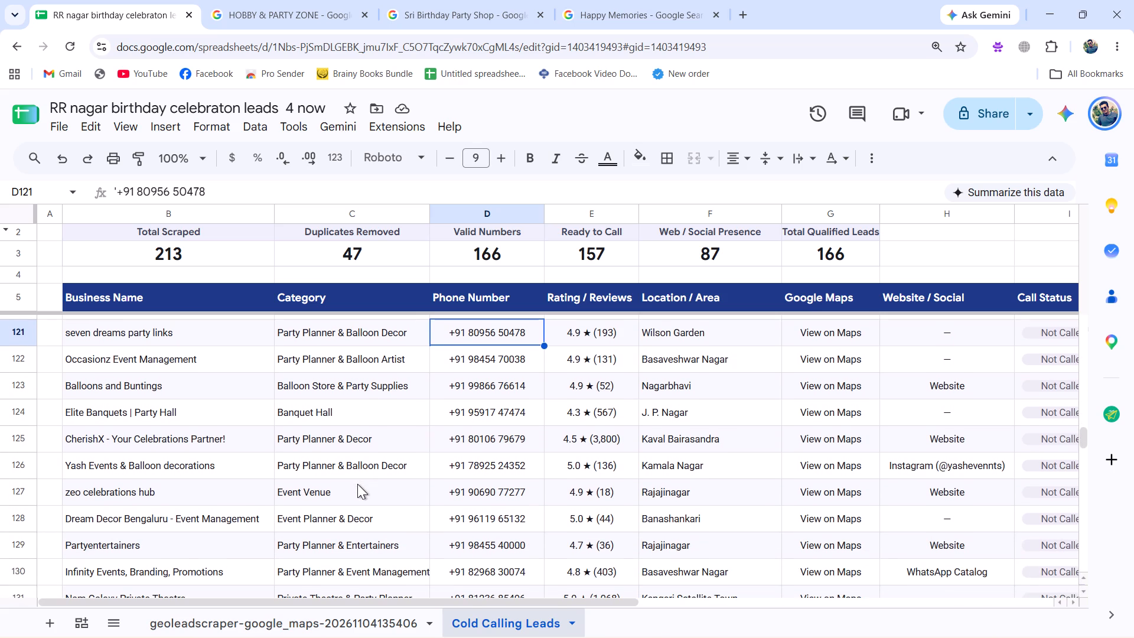
click(397, 493)
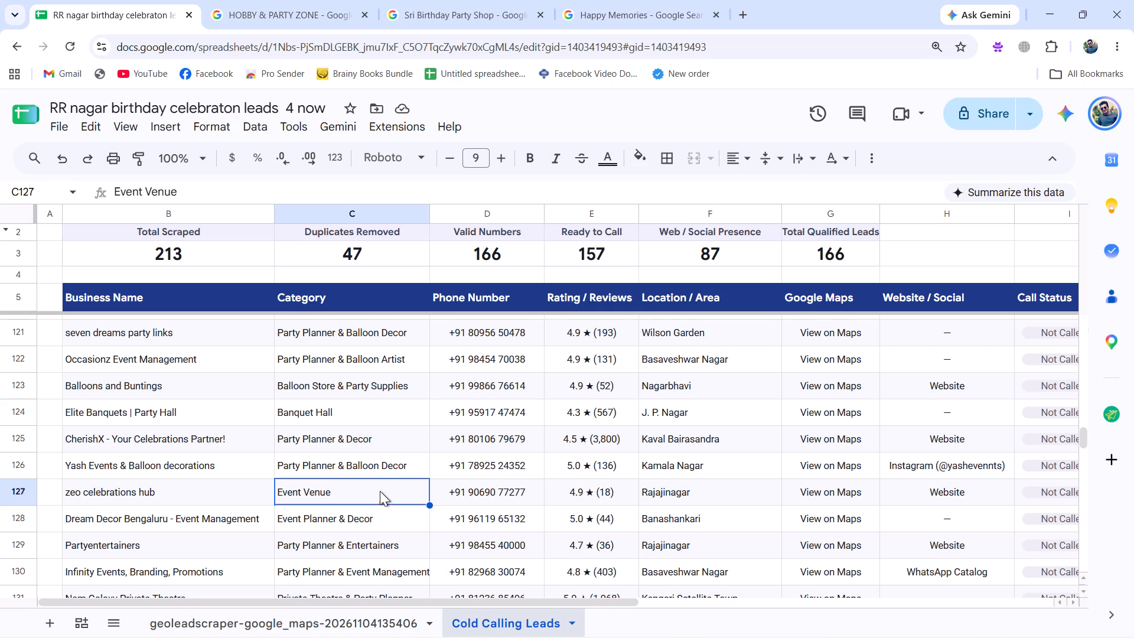
triple_click(210, 490)
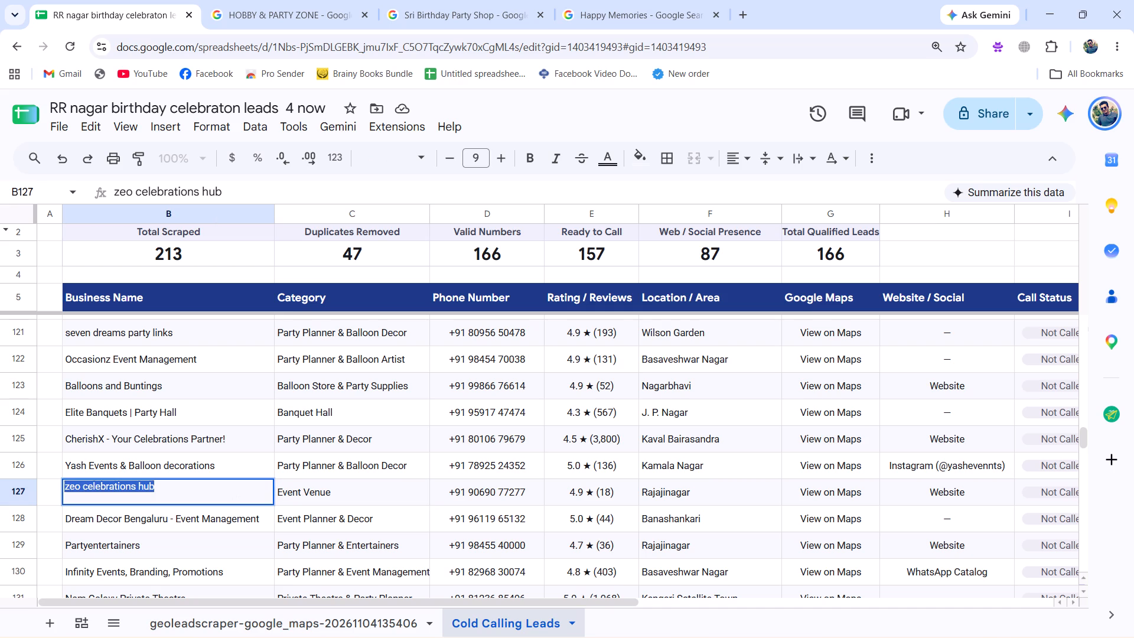
key(ctrl+c)
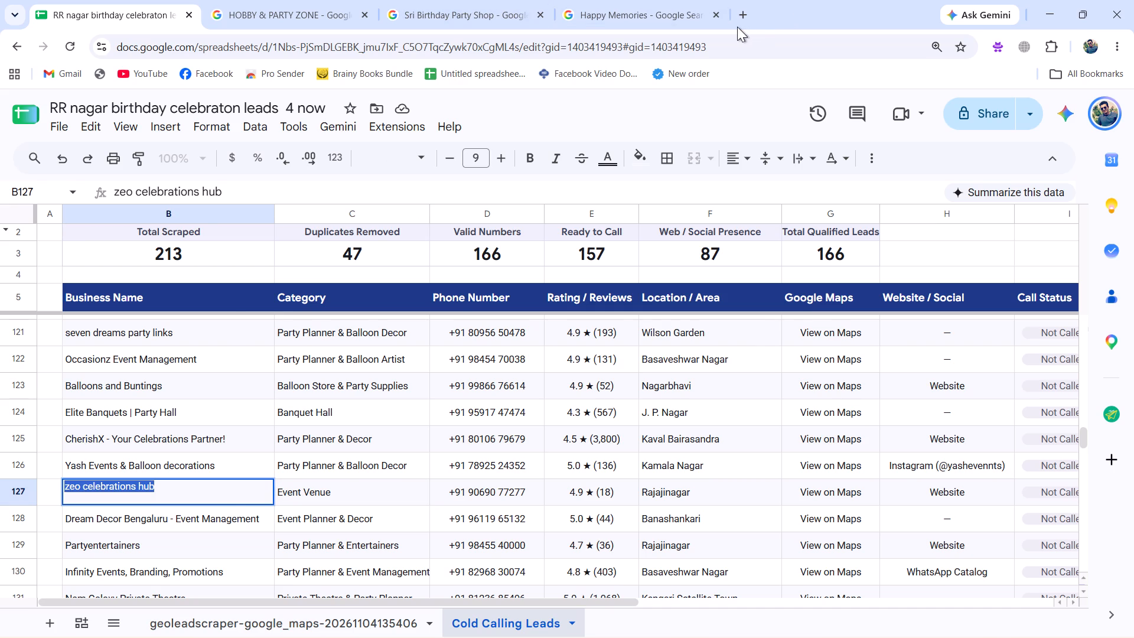
drag(737, 27, 738, 19)
click(738, 19)
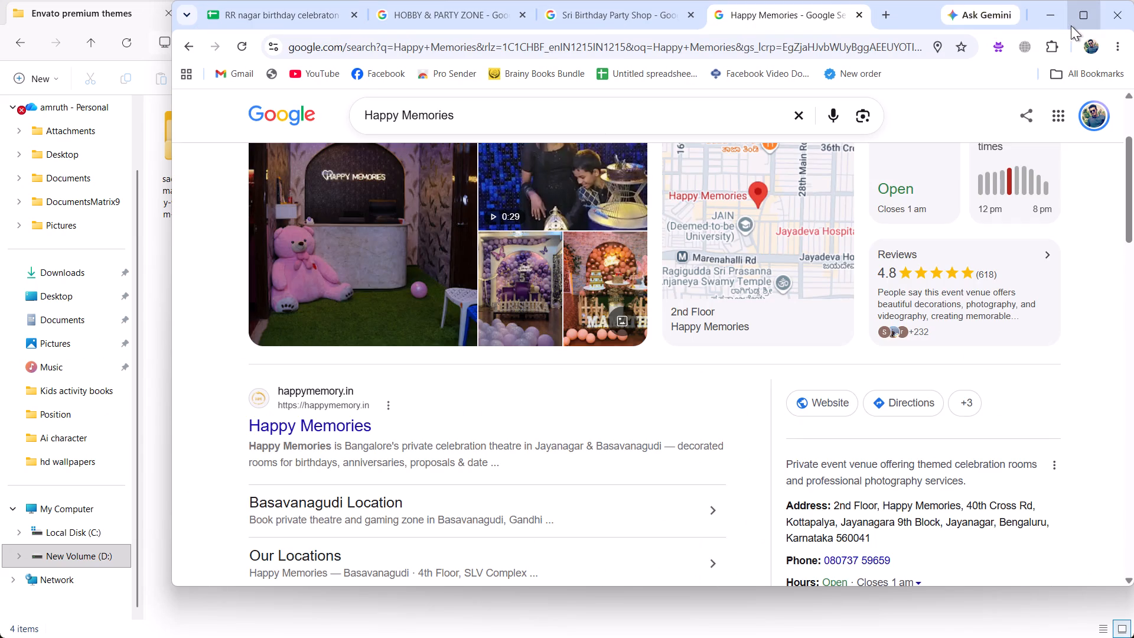
click(1071, 25)
click(718, 18)
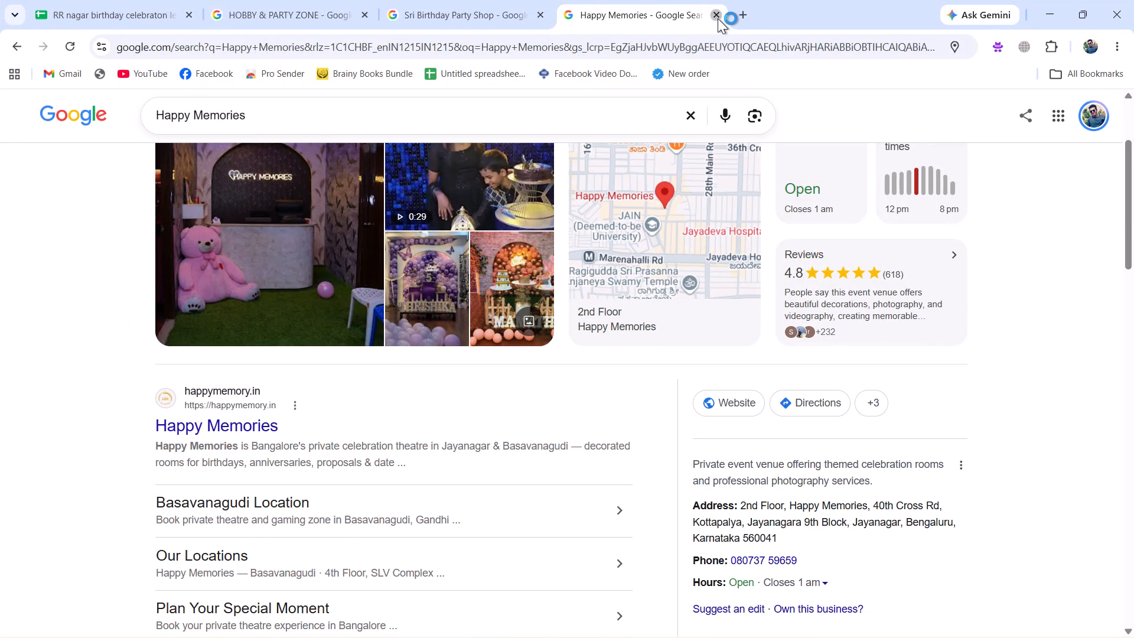
click(563, 12)
click(440, 53)
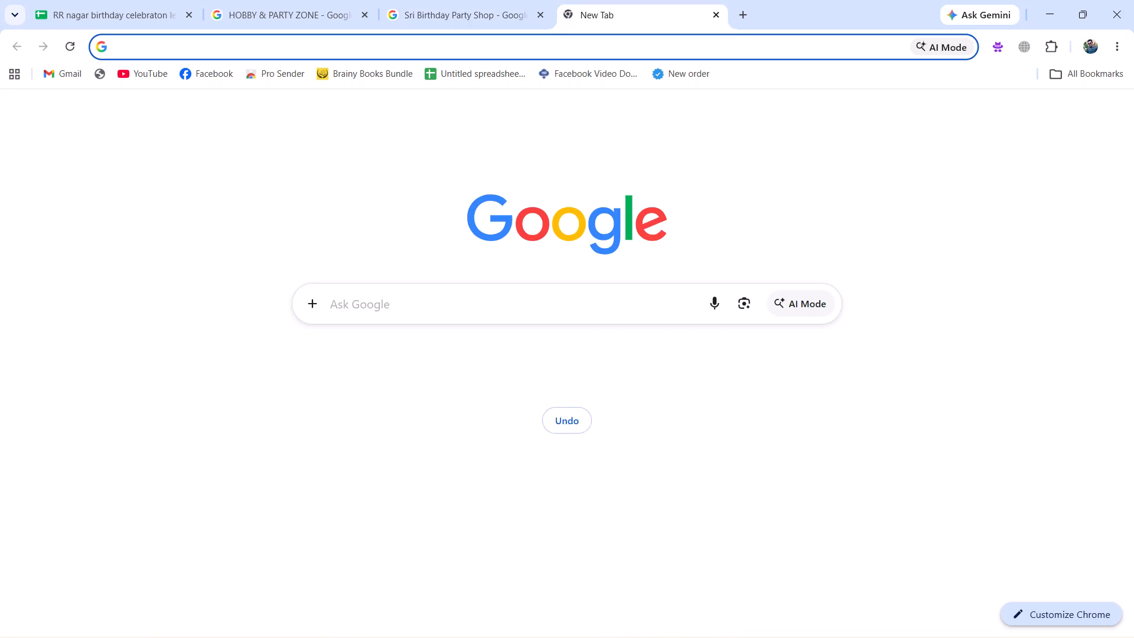
key(ctrl+v)
key(Return)
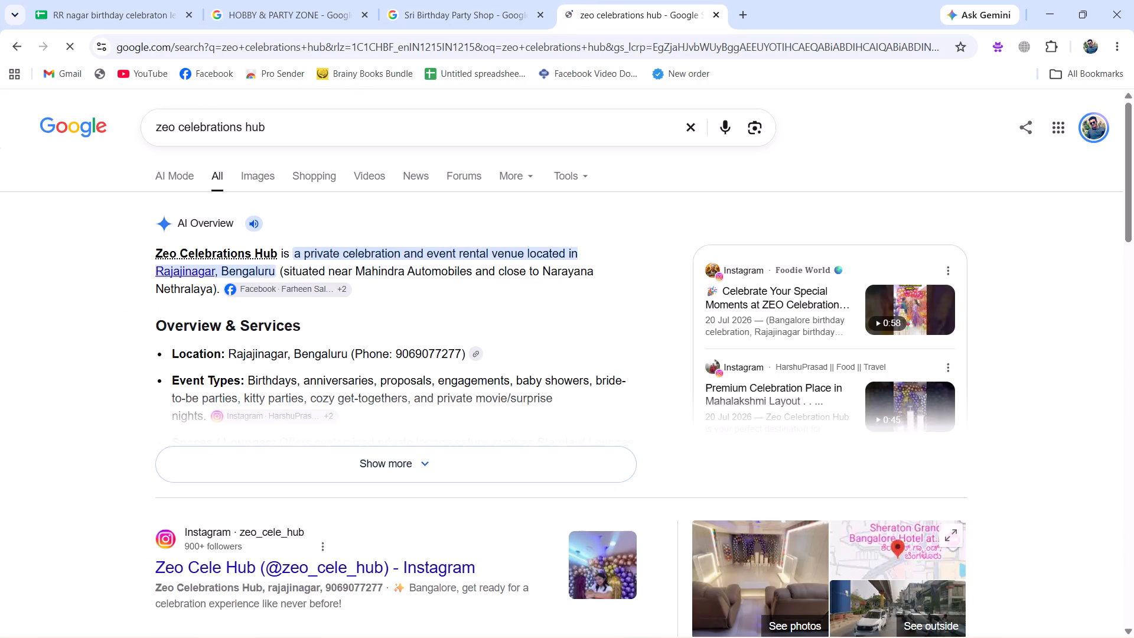
Review the search results for zeo celebrations hub and view its Instagram profile zeo_cele_hub.
scroll(440, 53, down, 1)
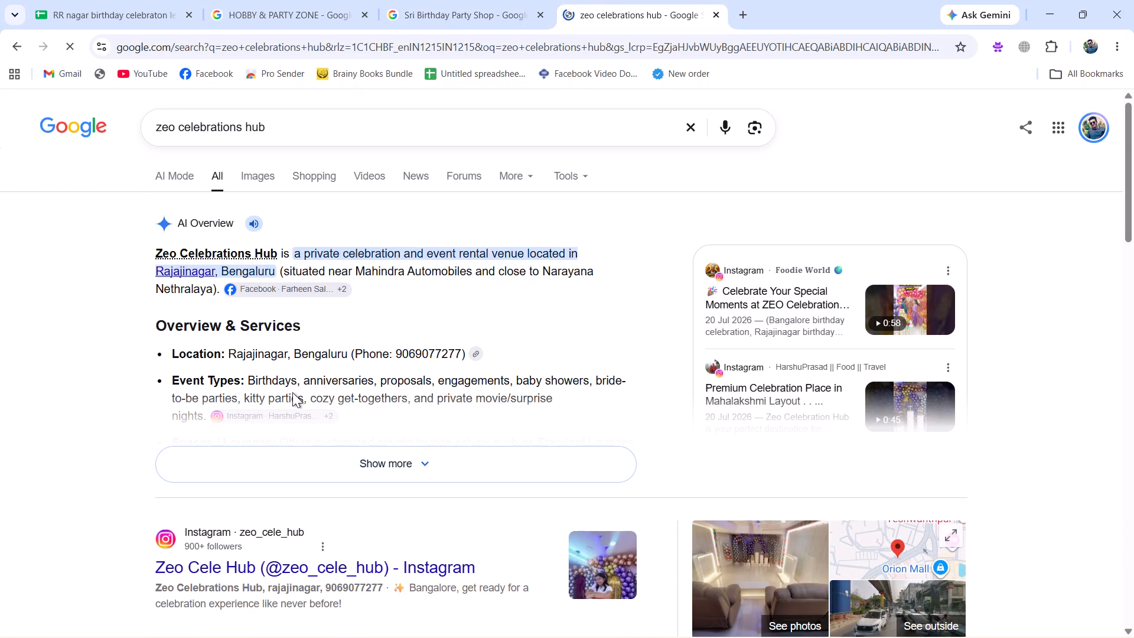
scroll(292, 392, down, 2)
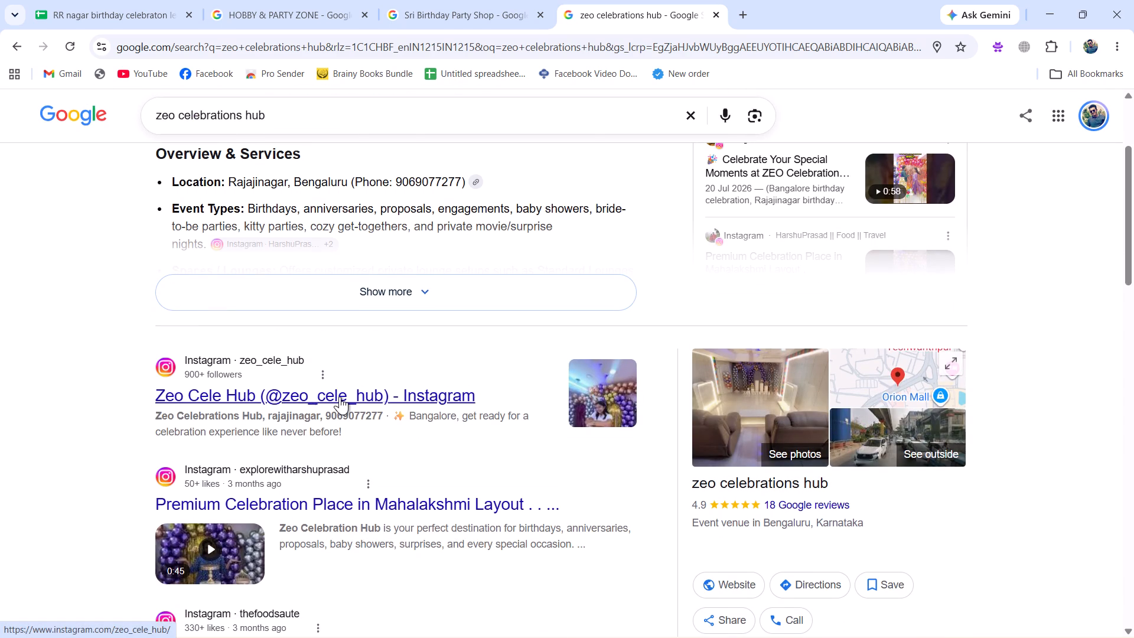
click(340, 396)
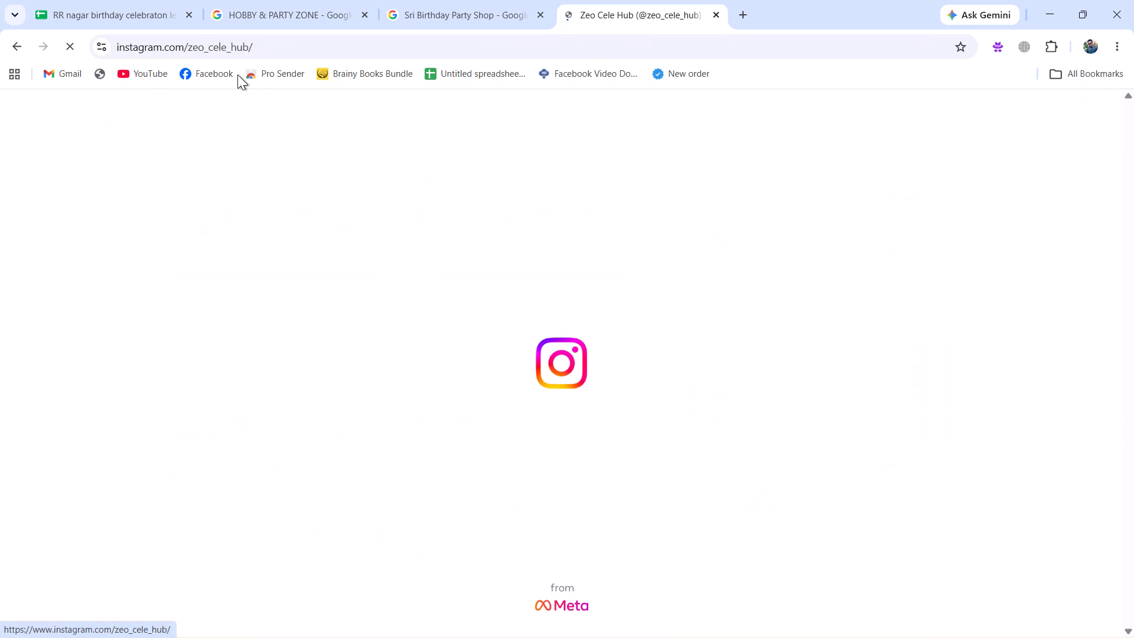
click(161, 3)
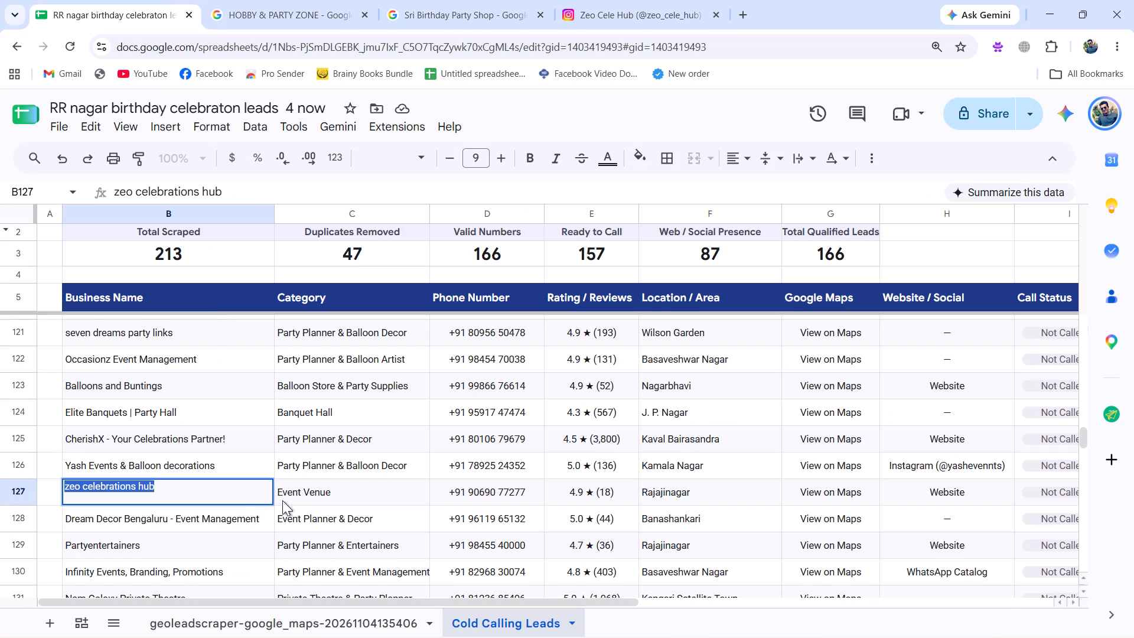
click(254, 500)
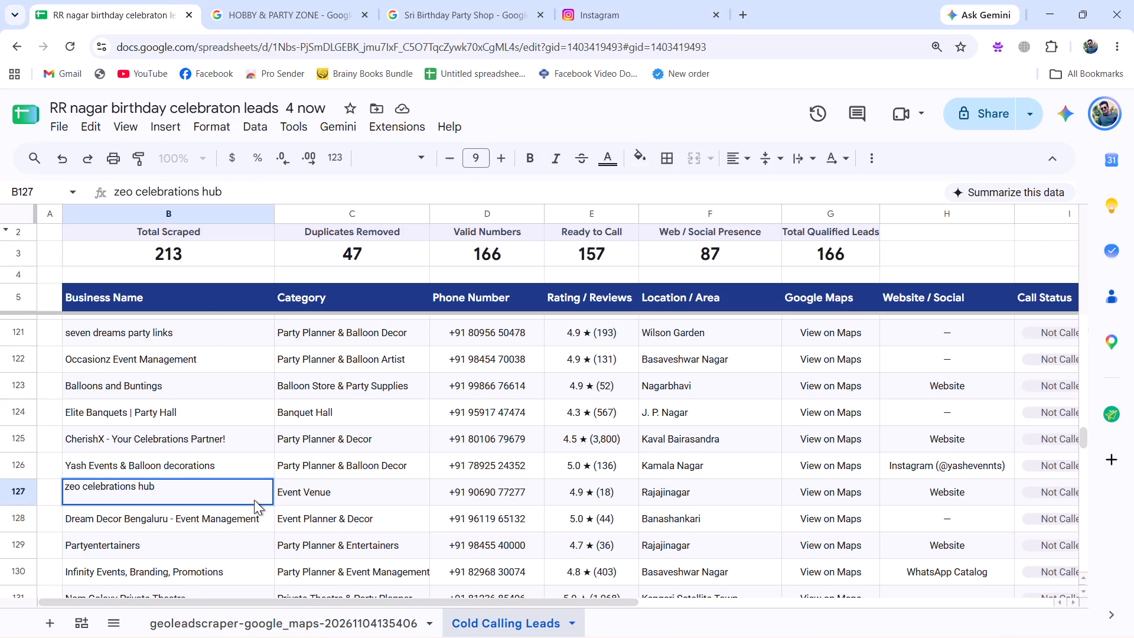
click(633, 0)
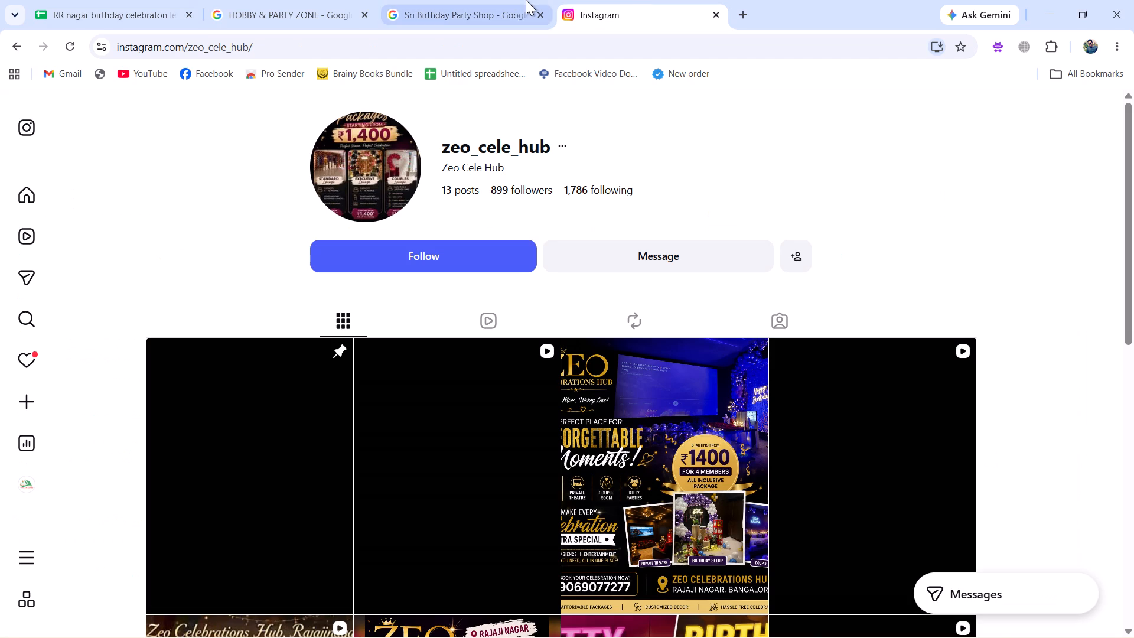
click(525, 0)
click(340, 0)
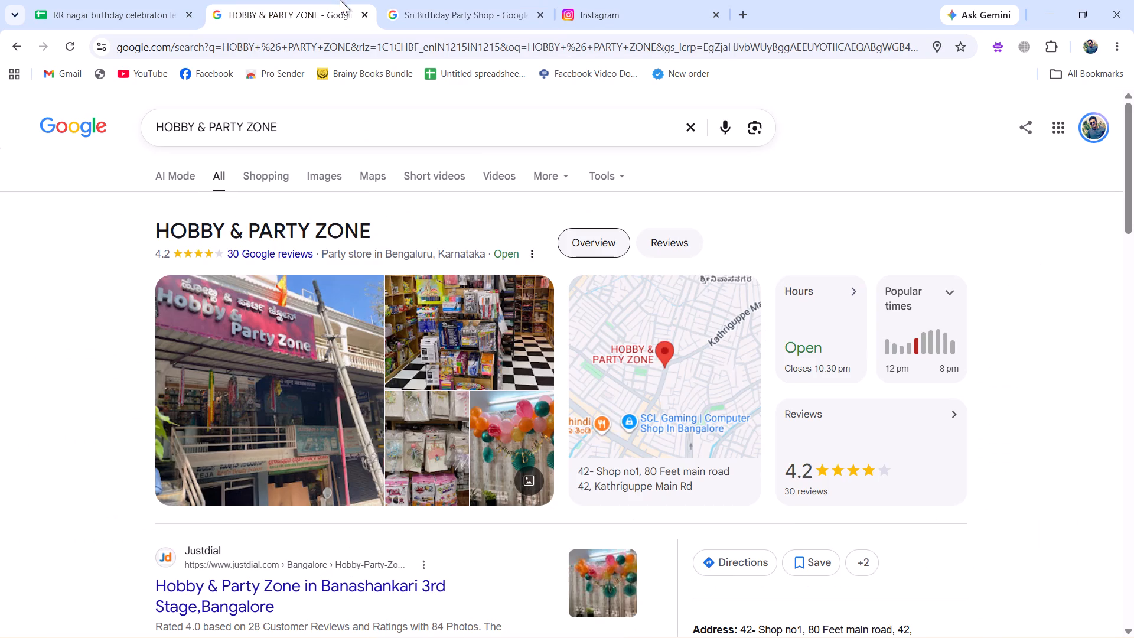
Return to the leads sheet and set the Call Status of zeo celebrations hub in row 127 to Called.
click(141, 0)
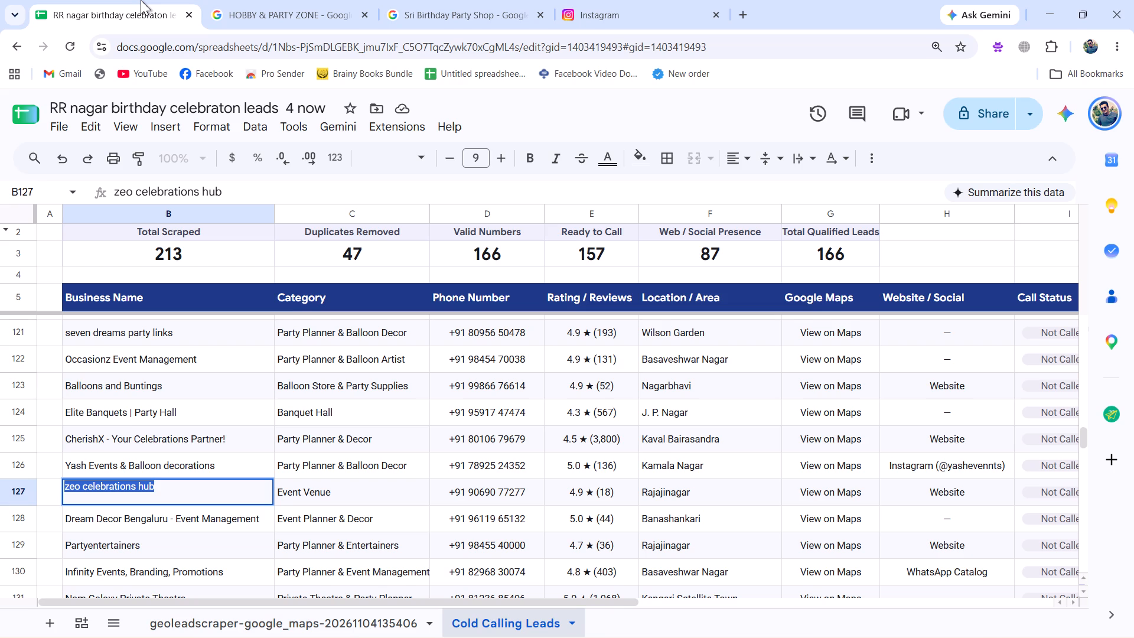
click(280, 424)
click(197, 487)
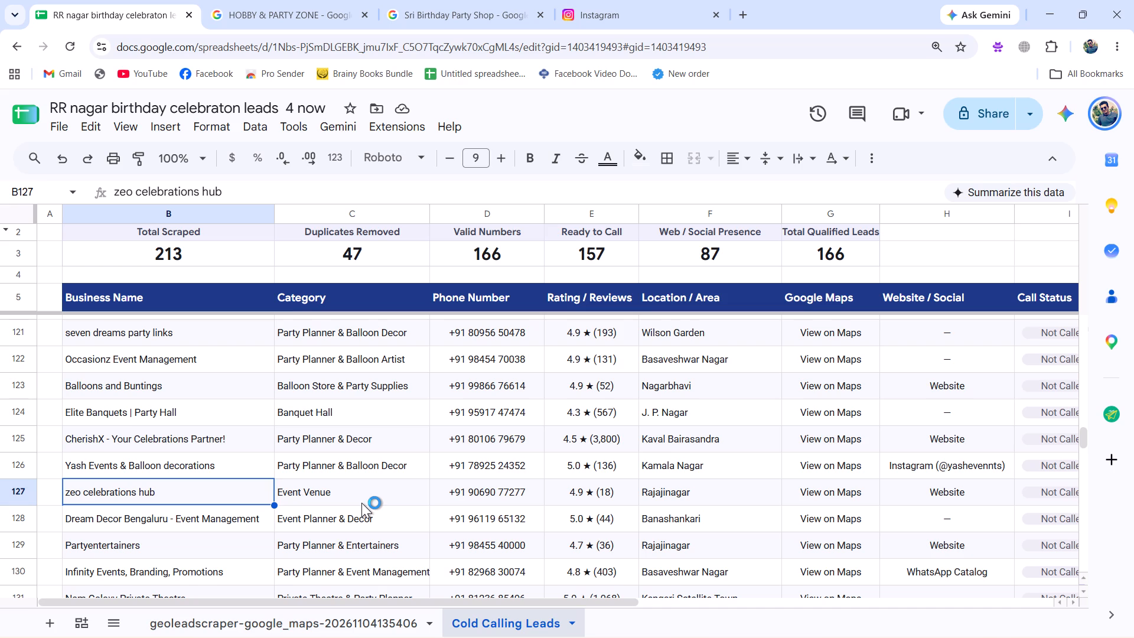
scroll(361, 503, left, 2)
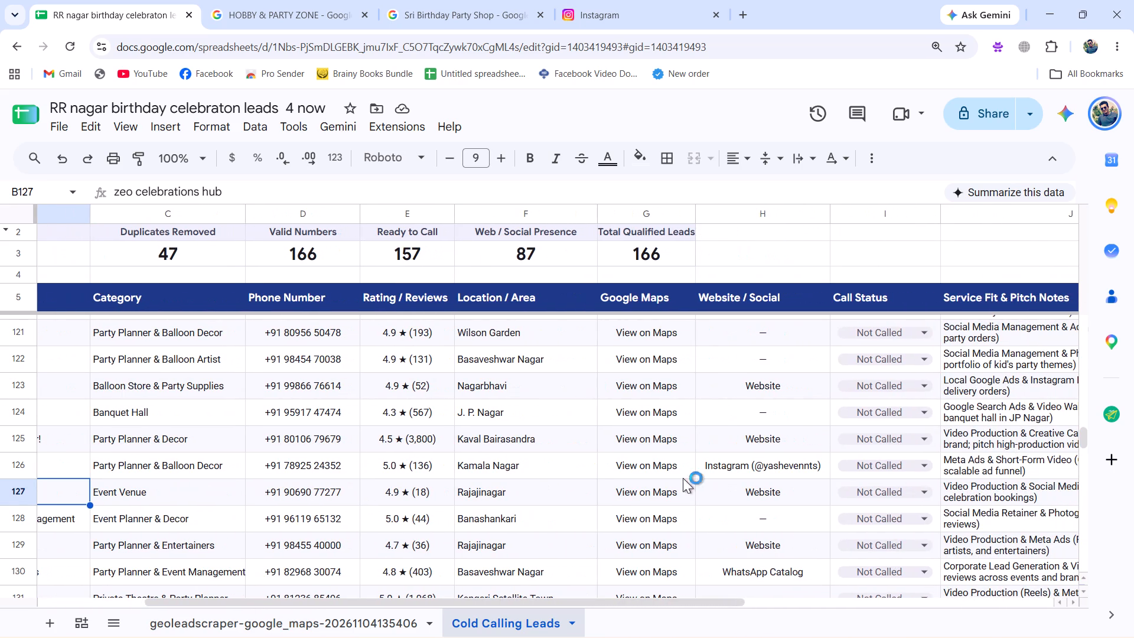
click(918, 491)
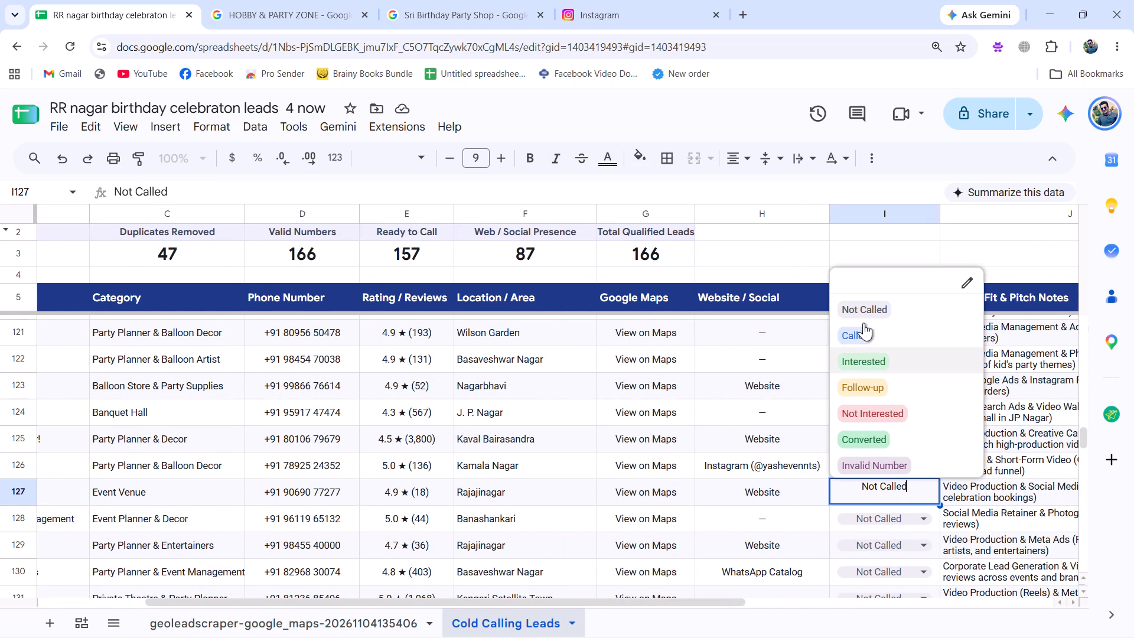
click(858, 324)
scroll(640, 453, right, 2)
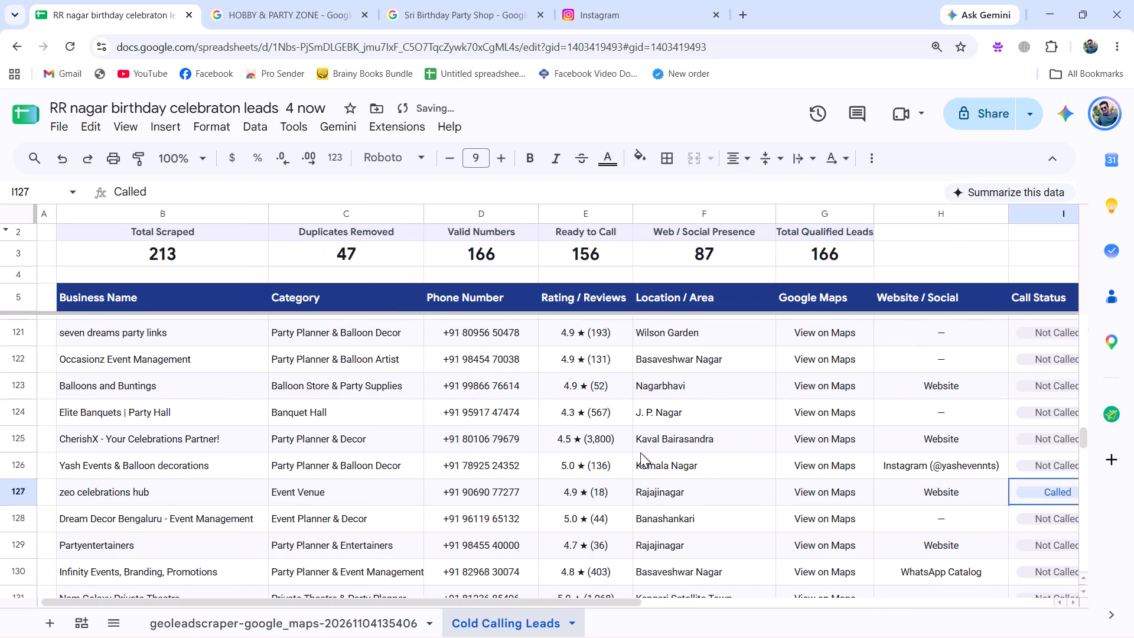
scroll(640, 453, right, 2)
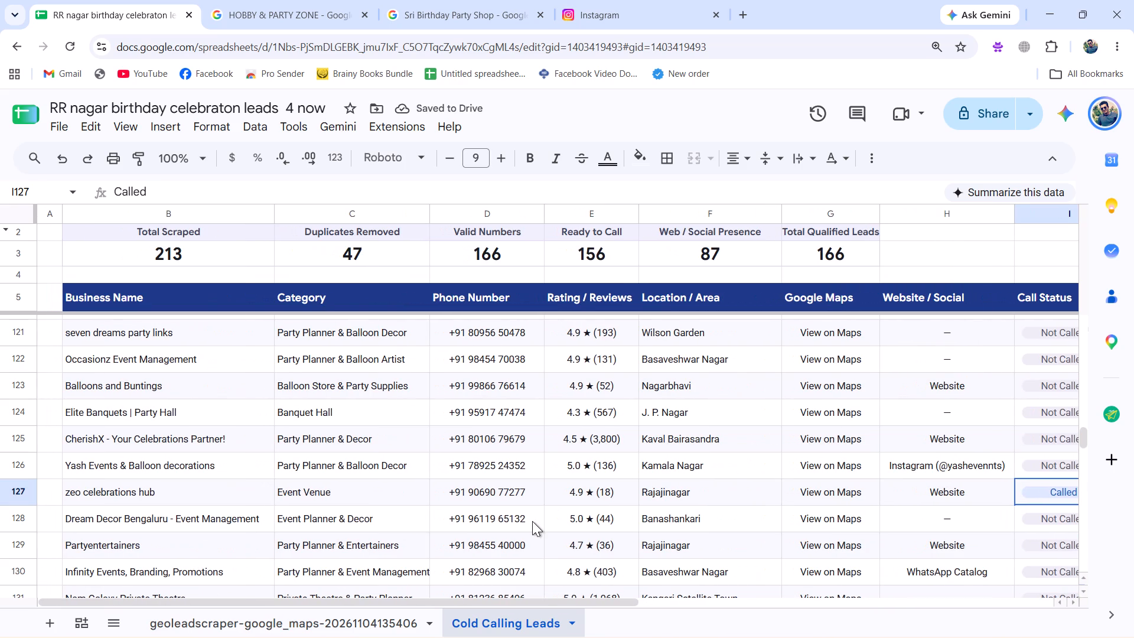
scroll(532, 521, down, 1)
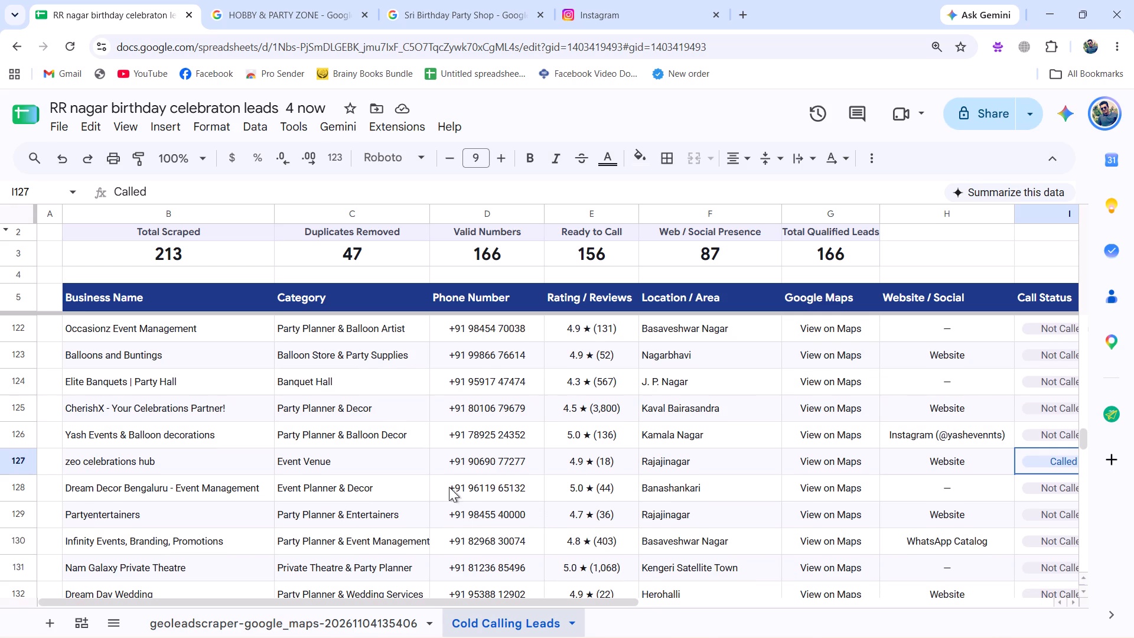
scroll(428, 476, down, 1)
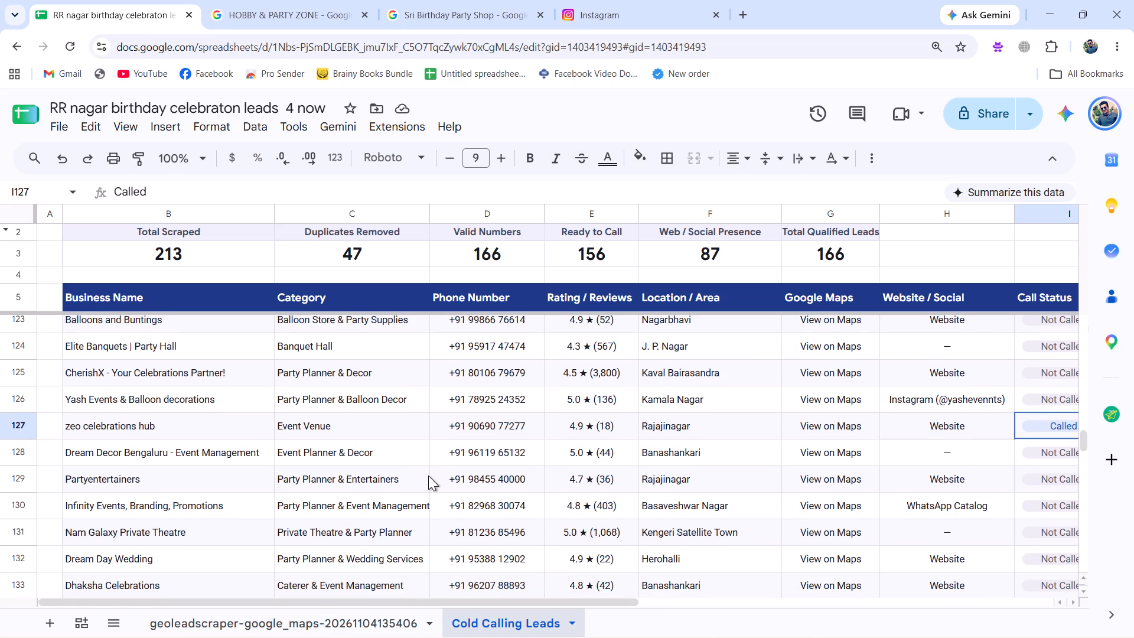
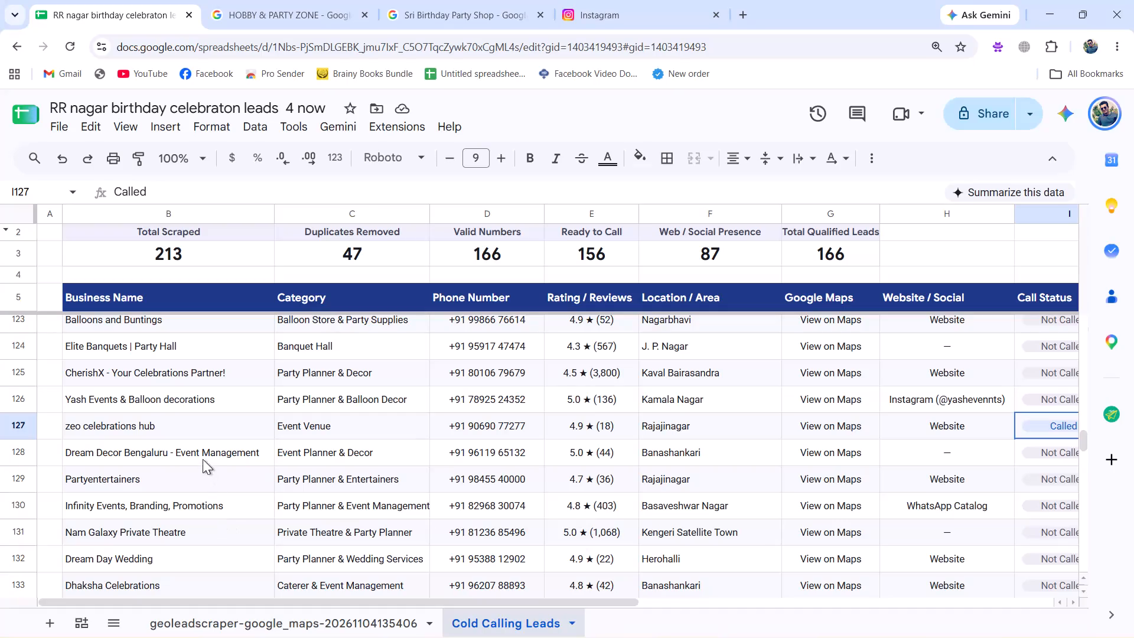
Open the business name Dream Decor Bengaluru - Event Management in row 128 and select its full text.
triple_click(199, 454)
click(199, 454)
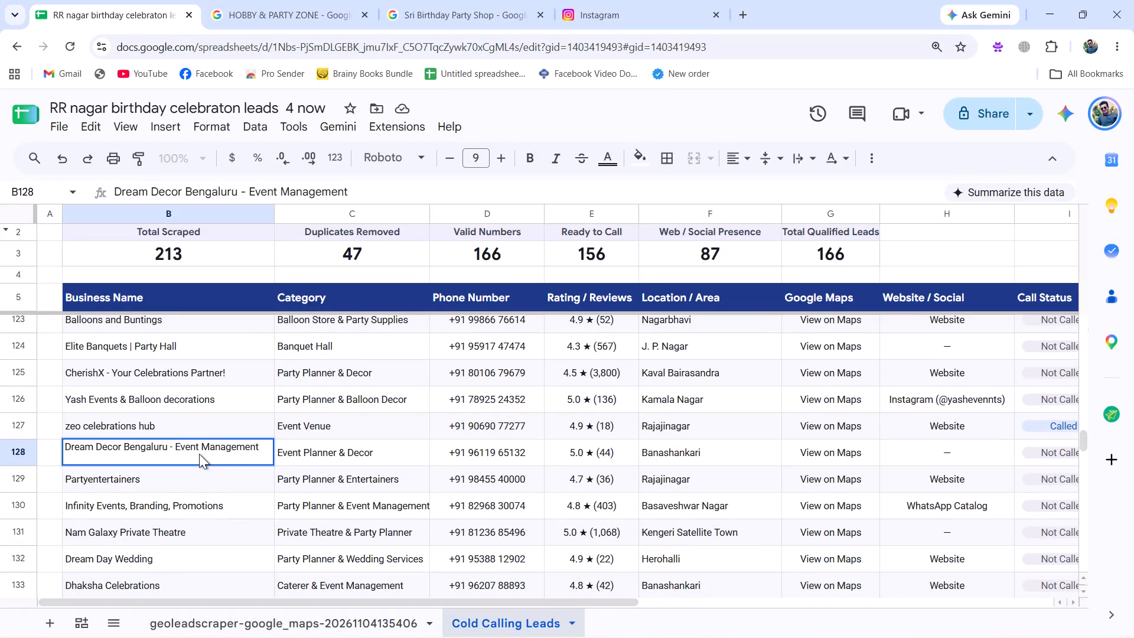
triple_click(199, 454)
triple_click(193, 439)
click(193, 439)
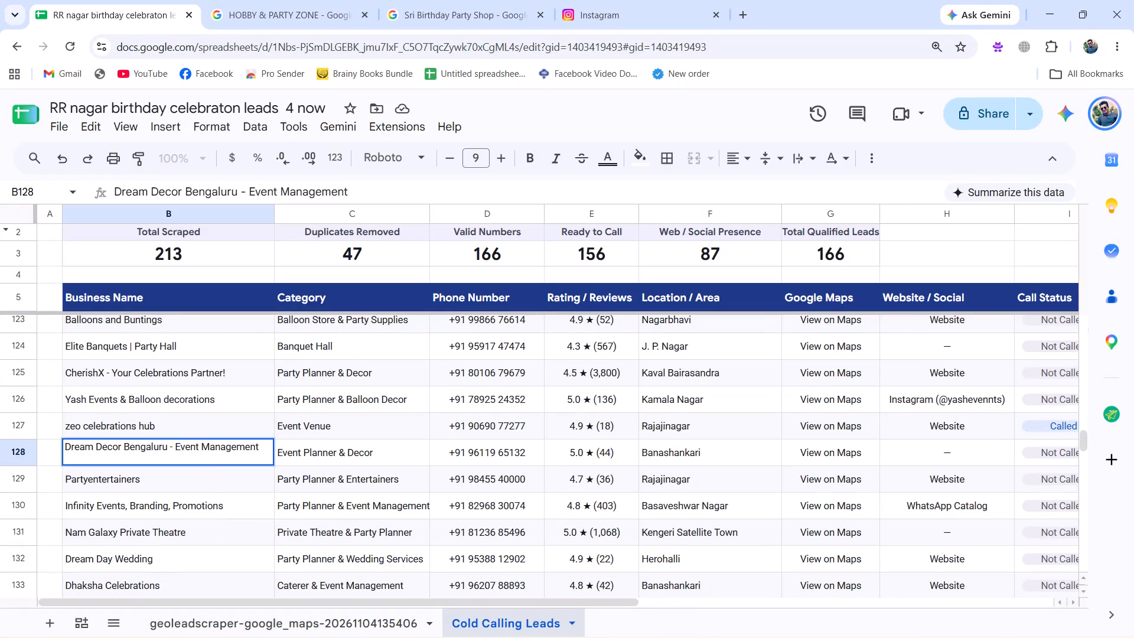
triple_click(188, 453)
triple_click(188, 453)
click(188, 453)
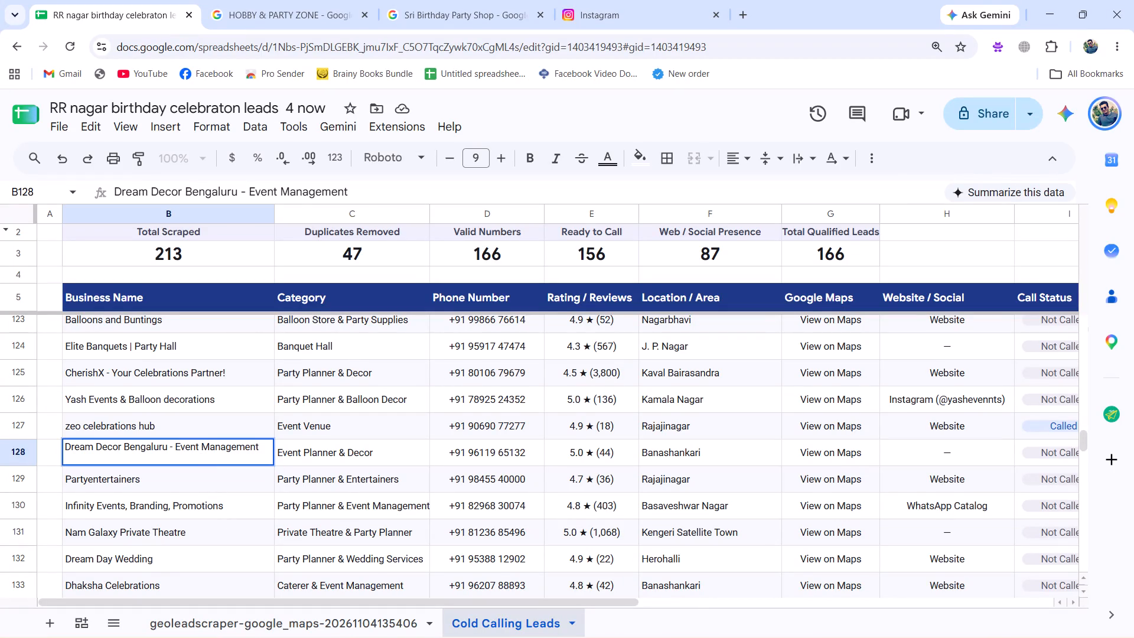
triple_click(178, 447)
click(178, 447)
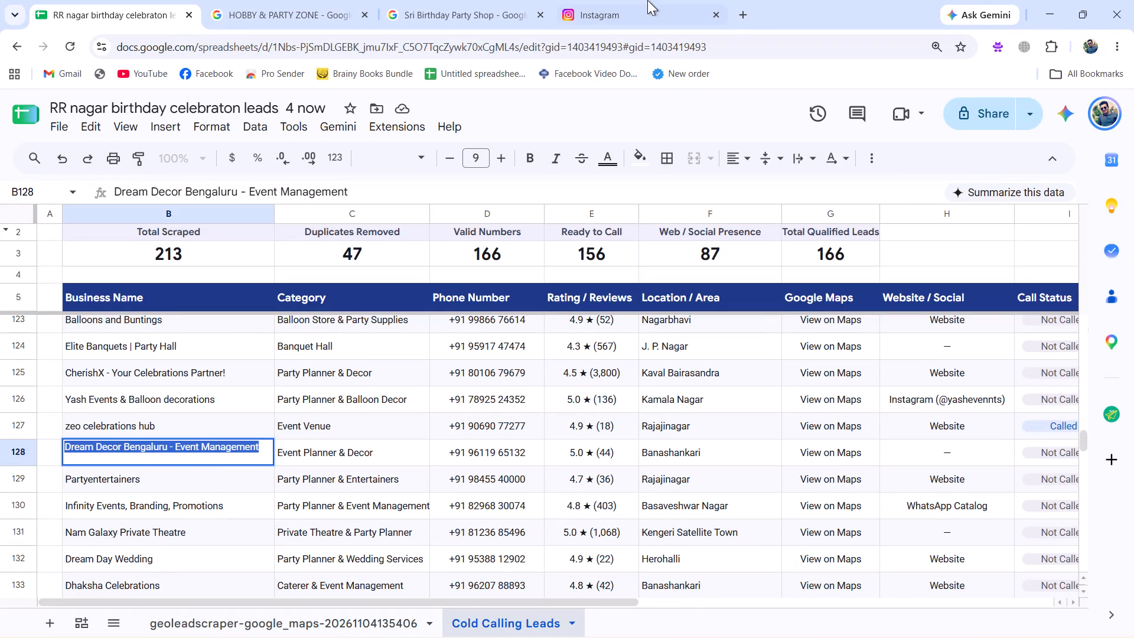
Look up zeo celebrations hub on Google in a new tab and review the posts on its zeo_cele_hub Instagram profile.
click(743, 13)
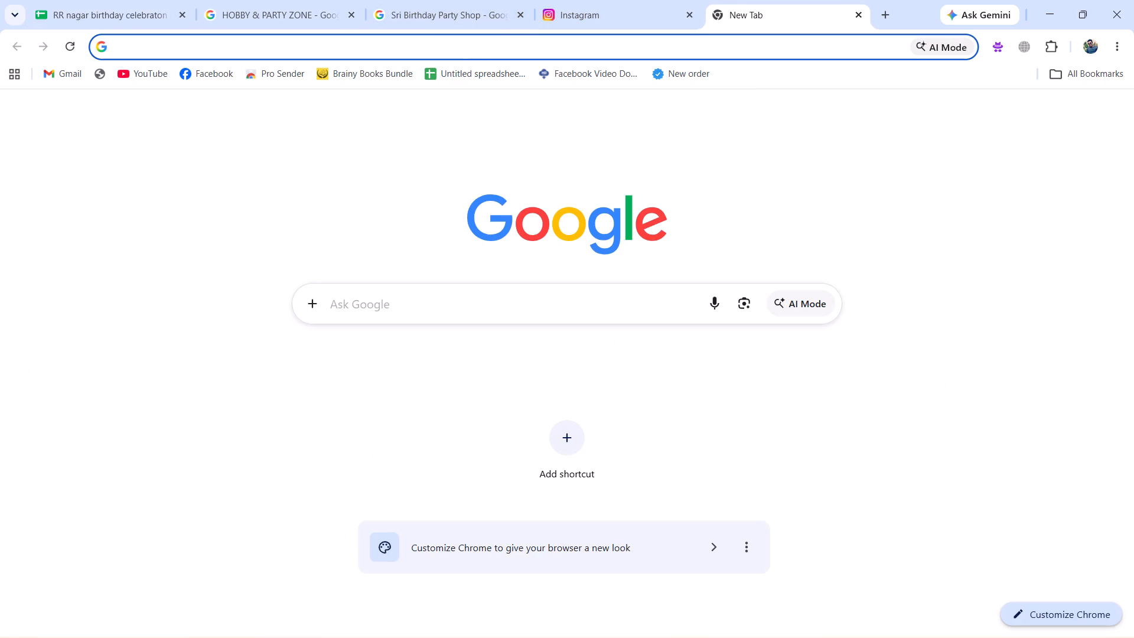
click(460, 45)
key(ctrl+v)
key(Return)
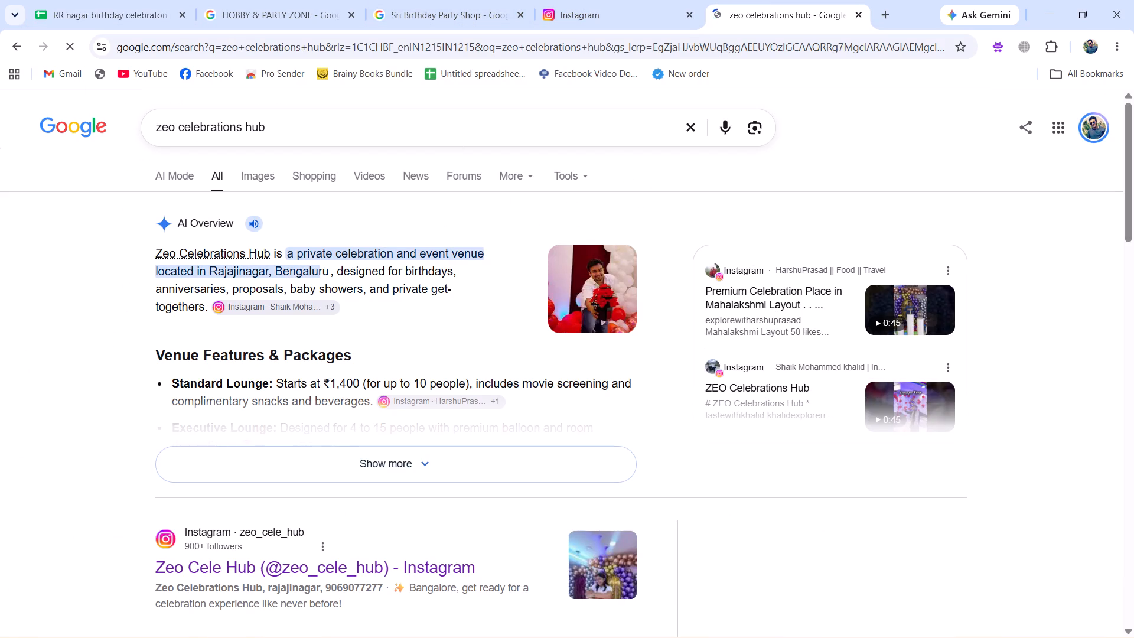
click(314, 568)
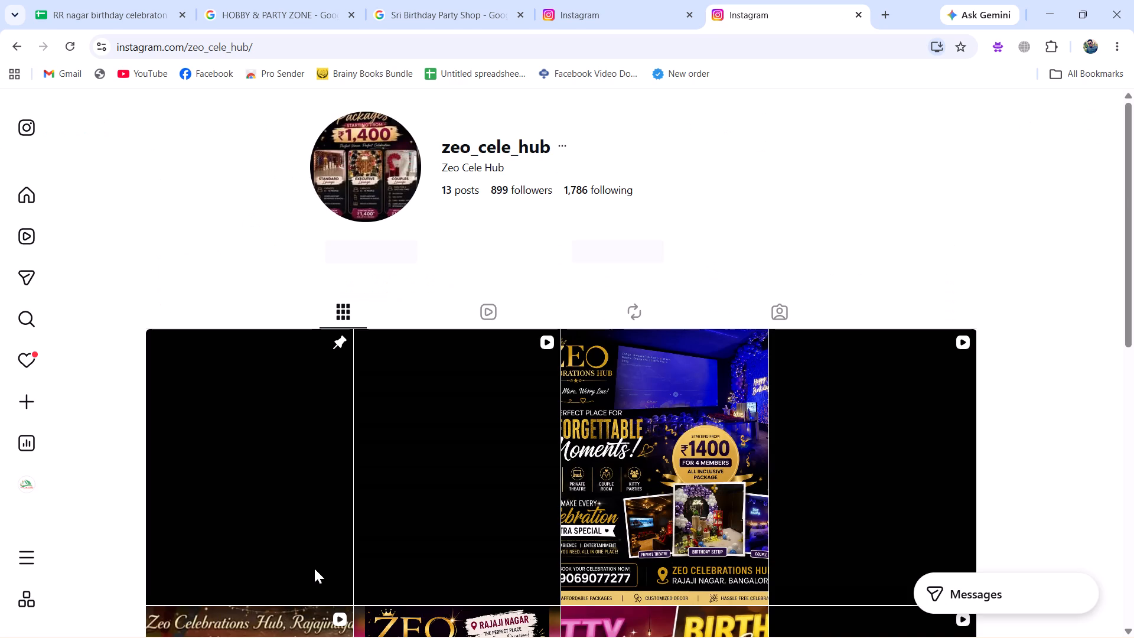
scroll(314, 568, down, 3)
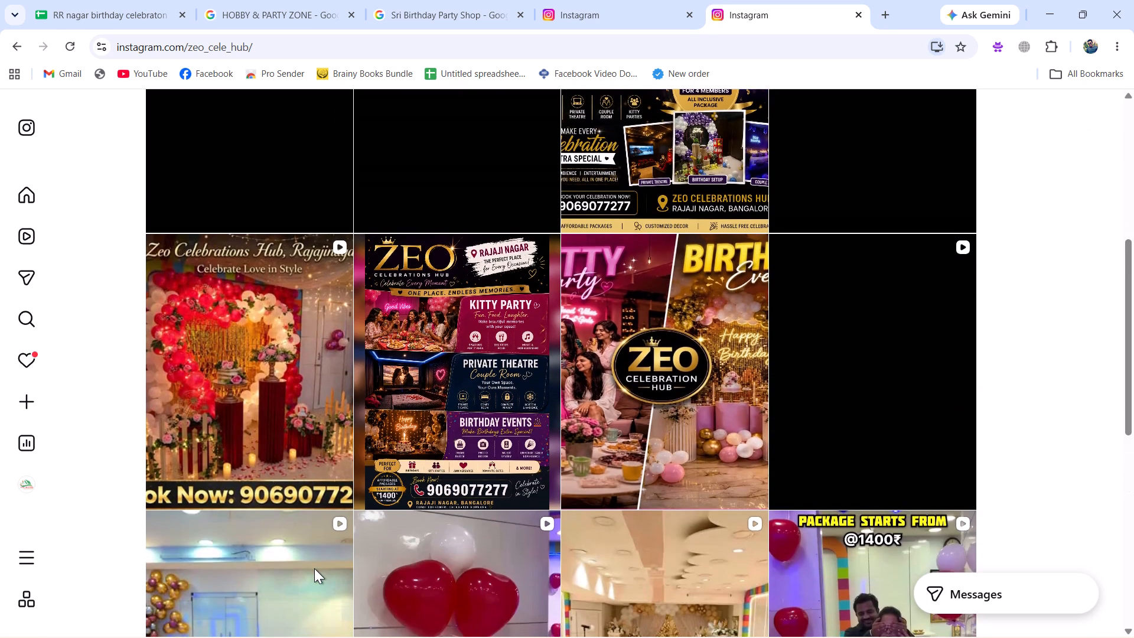
scroll(314, 568, down, 1)
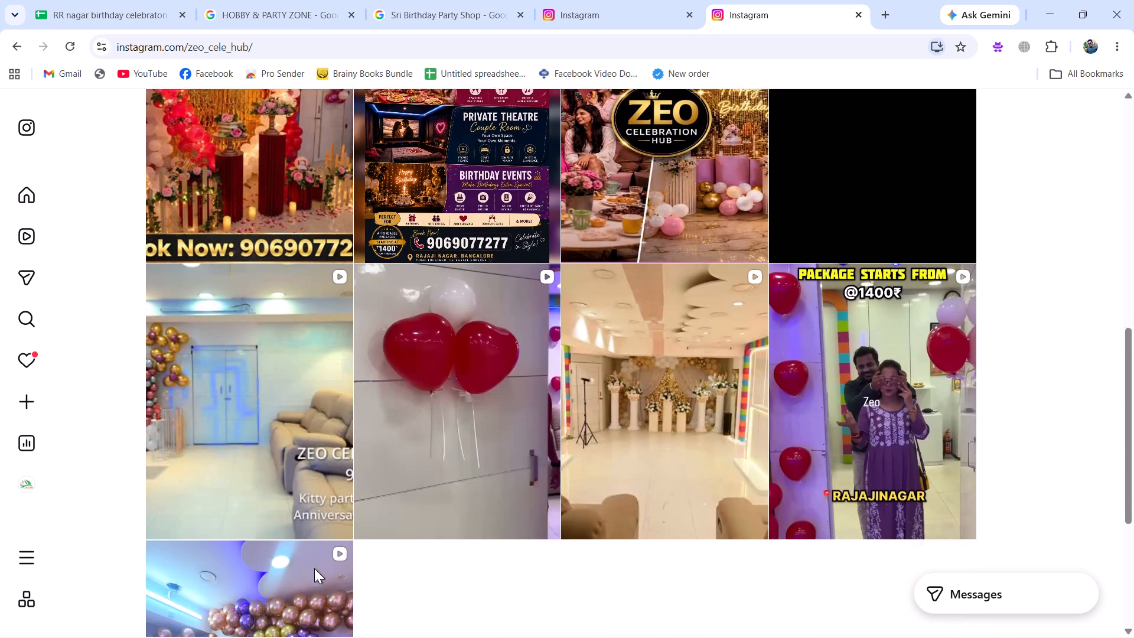
scroll(314, 568, down, 2)
scroll(314, 568, up, 7)
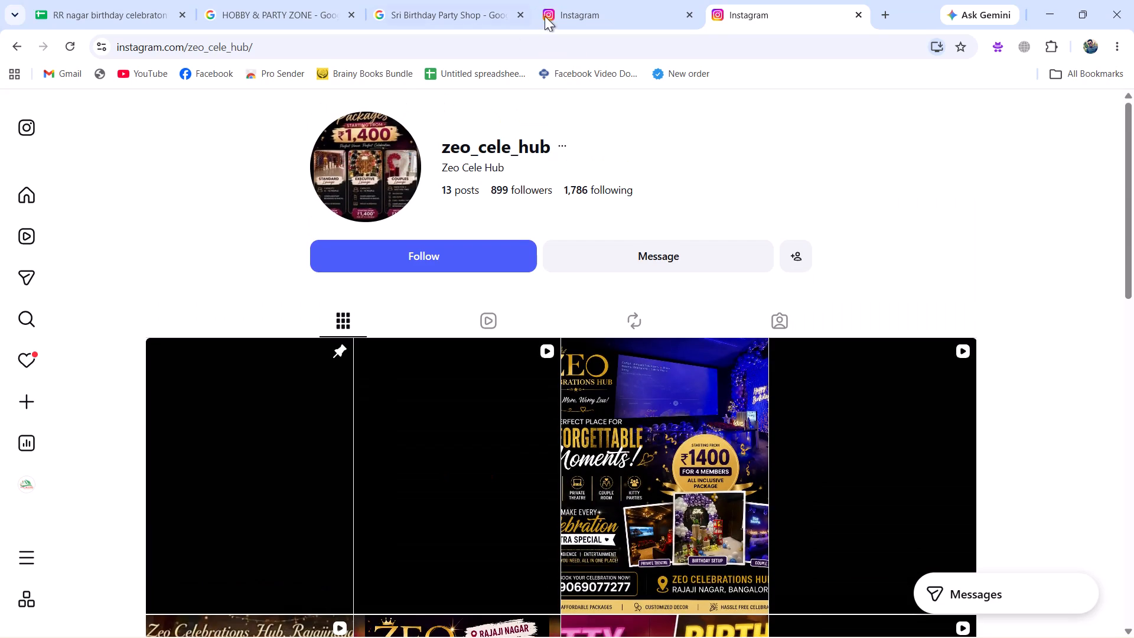
Switch to the earlier Instagram tab and close the Zeo Cele Hub chat.
click(598, 0)
click(598, 0)
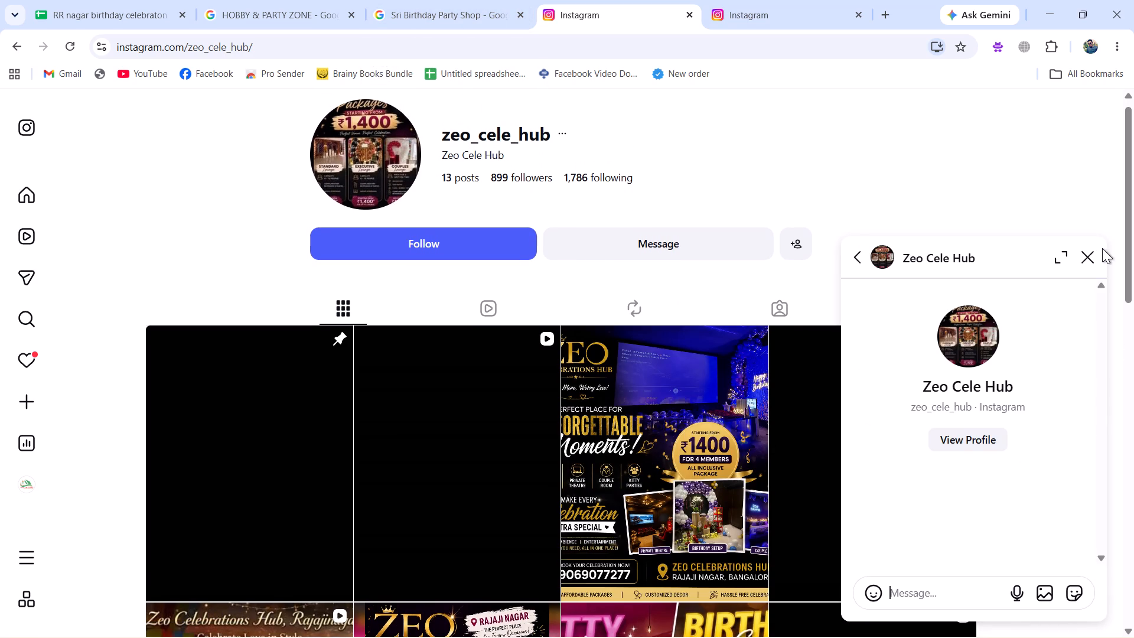
click(1084, 256)
Return to the leads sheet, leave the cell's text editing and select the Dream Decor Bengaluru - Event Management name in row 128.
click(464, 0)
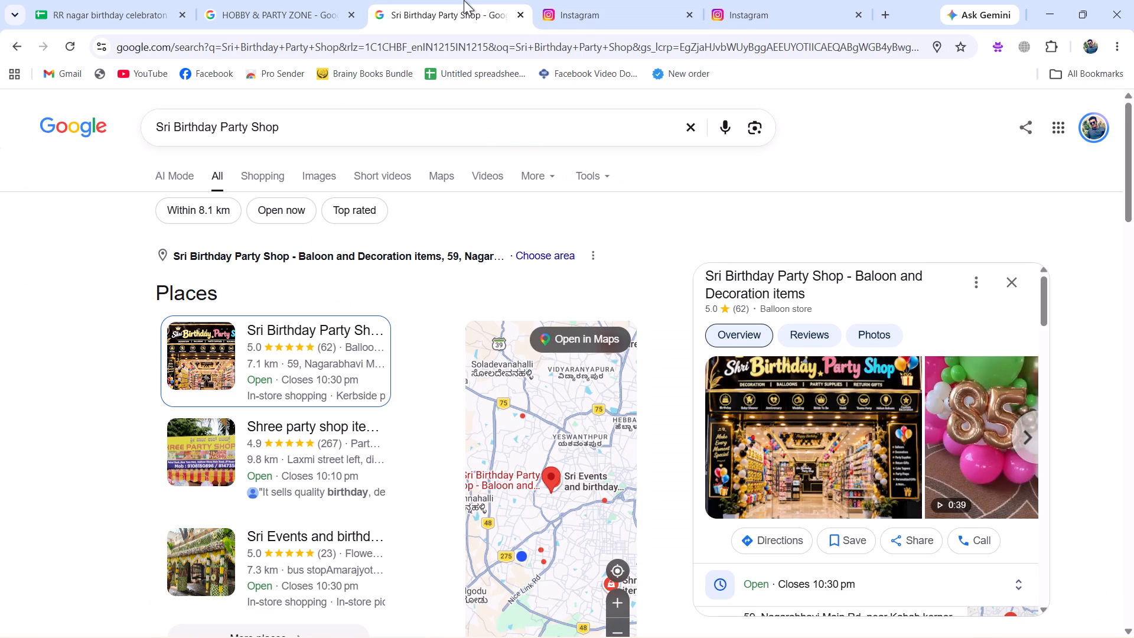
click(50, 0)
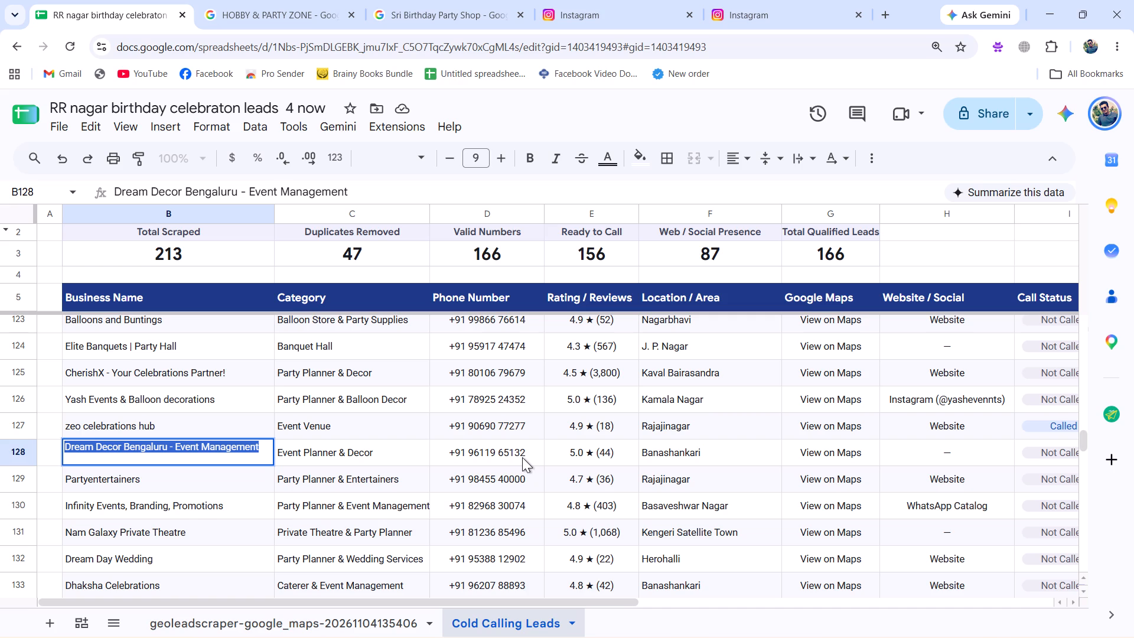
click(368, 440)
click(226, 445)
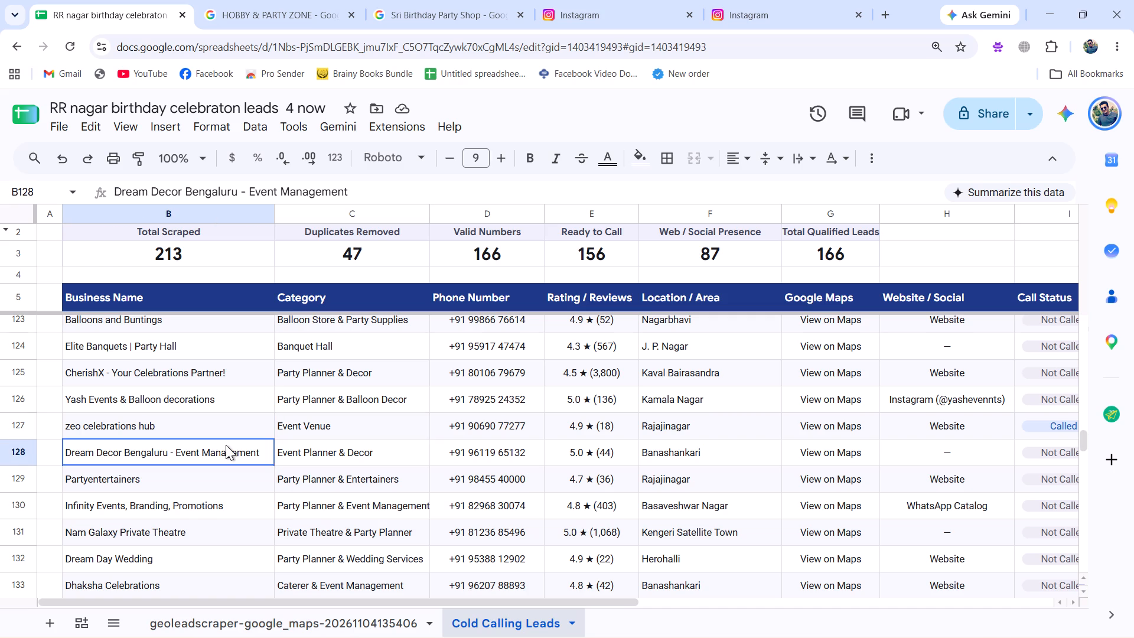
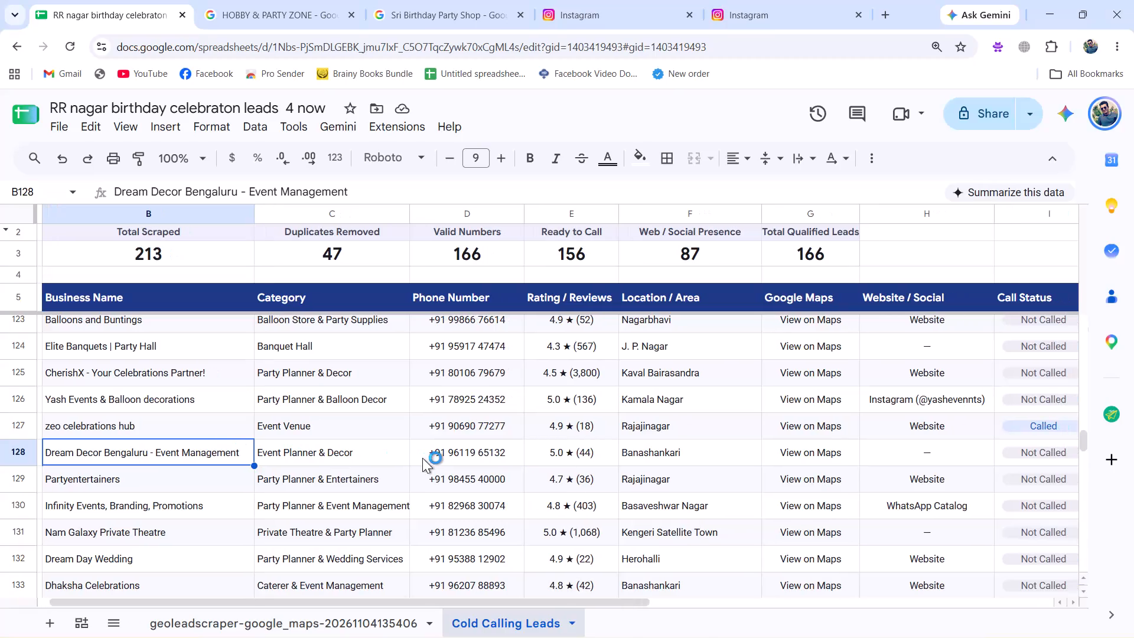
Set the Call Status of Dream Decor Bengaluru - Event Management in row 128 to Interested.
scroll(521, 440, left, 1)
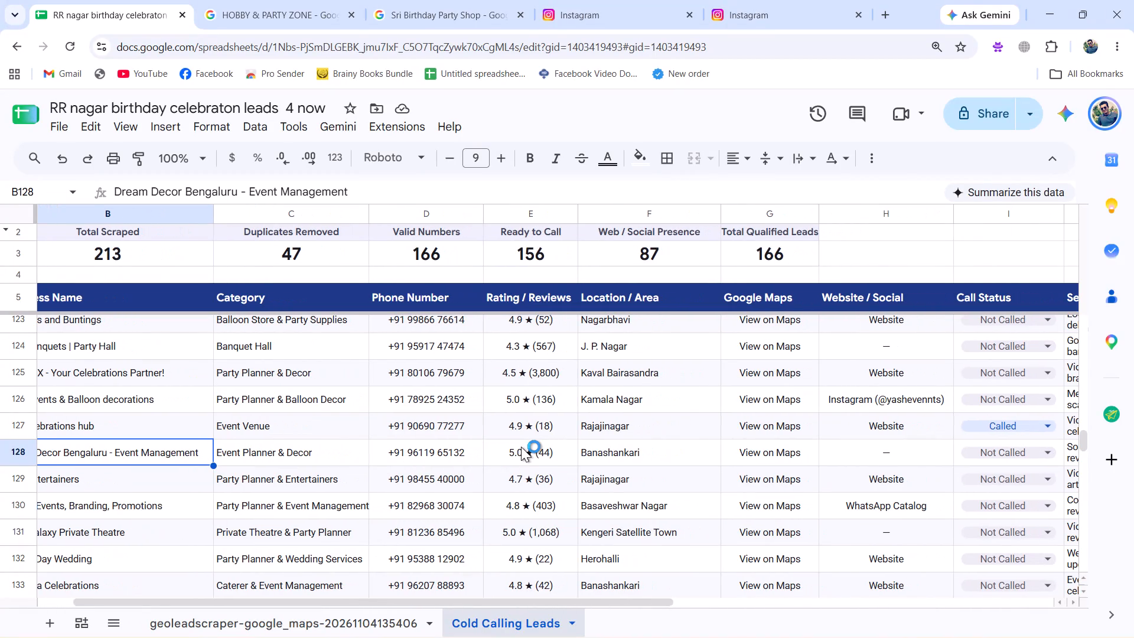
scroll(521, 447, left, 1)
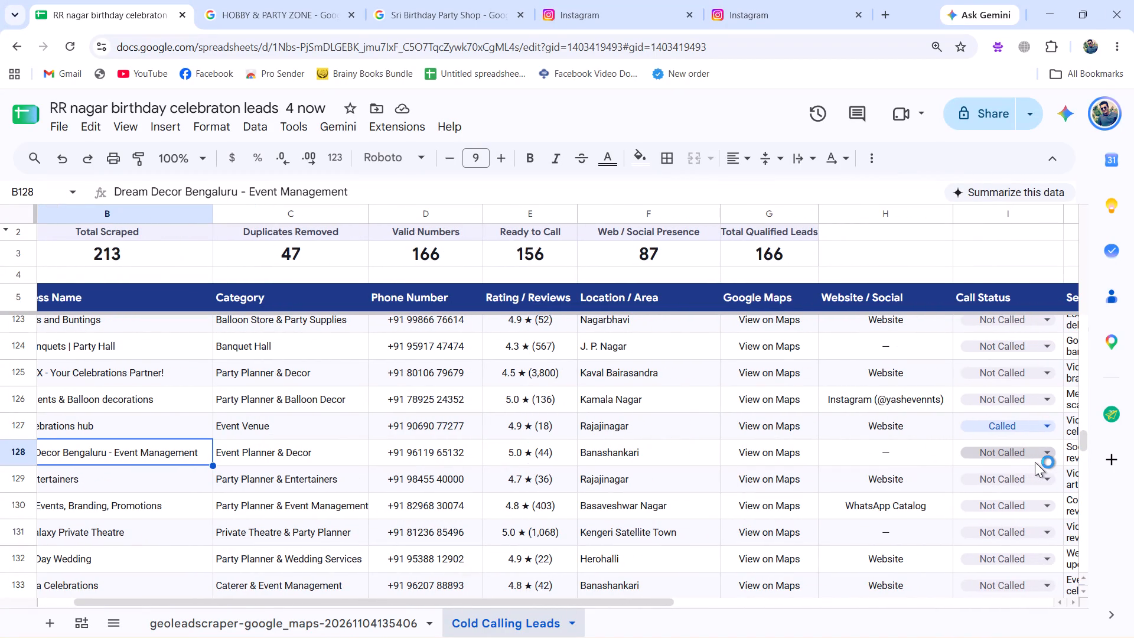
click(1035, 455)
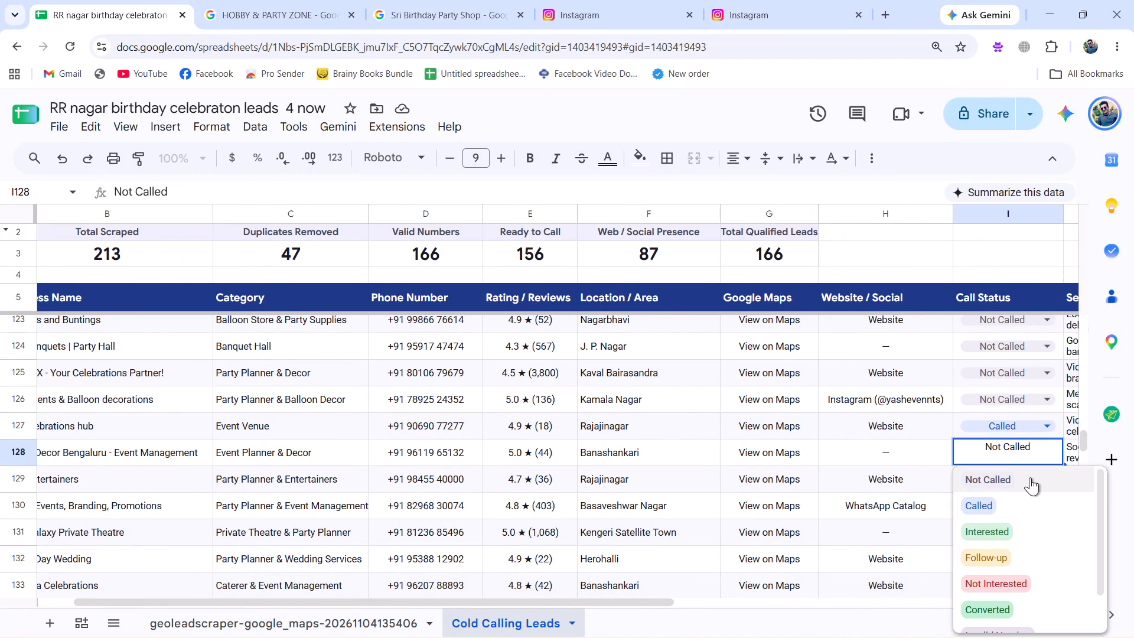
click(1012, 528)
Copy the business name Partyentertainers from row 129 and search Google for it in a new browser tab.
scroll(886, 519, right, 1)
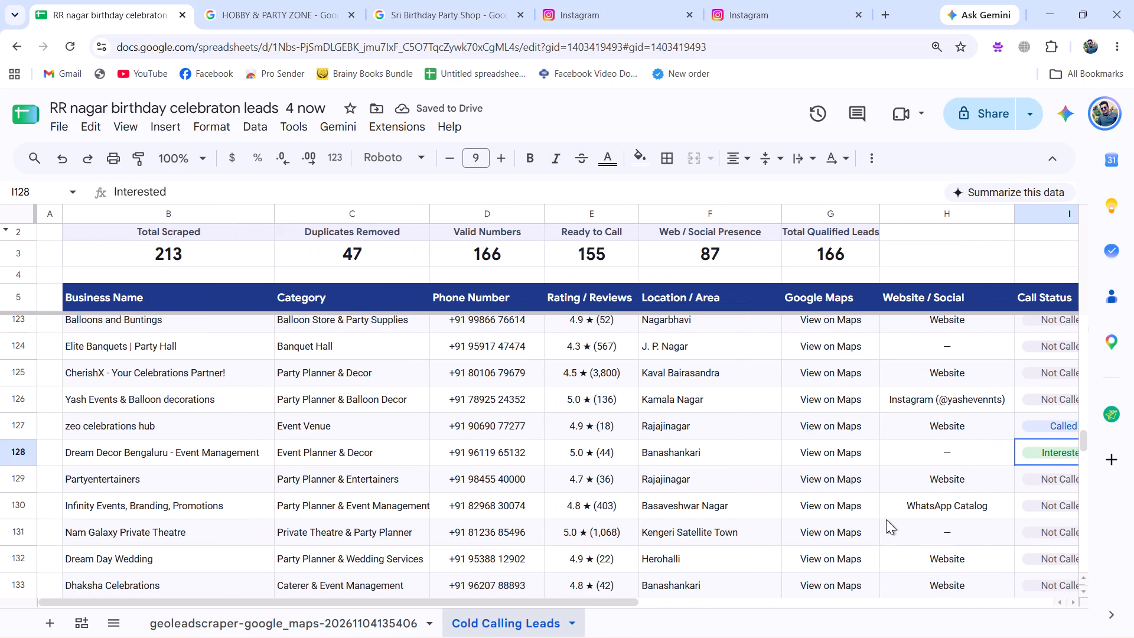
scroll(886, 519, down, 1)
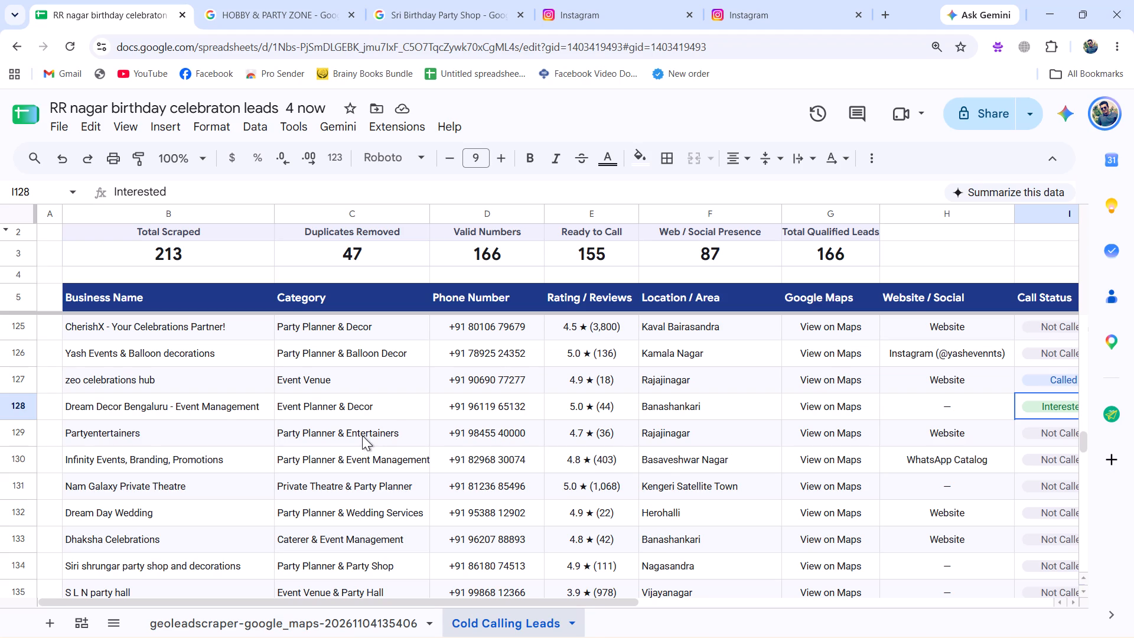
triple_click(226, 424)
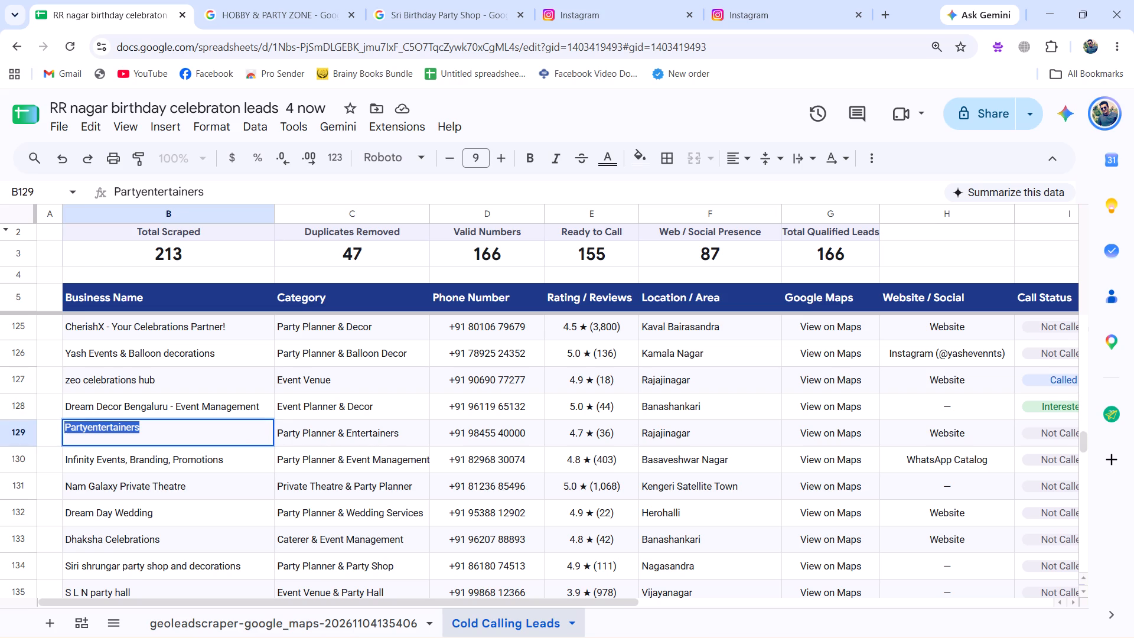
key(ctrl+c)
click(884, 12)
click(556, 47)
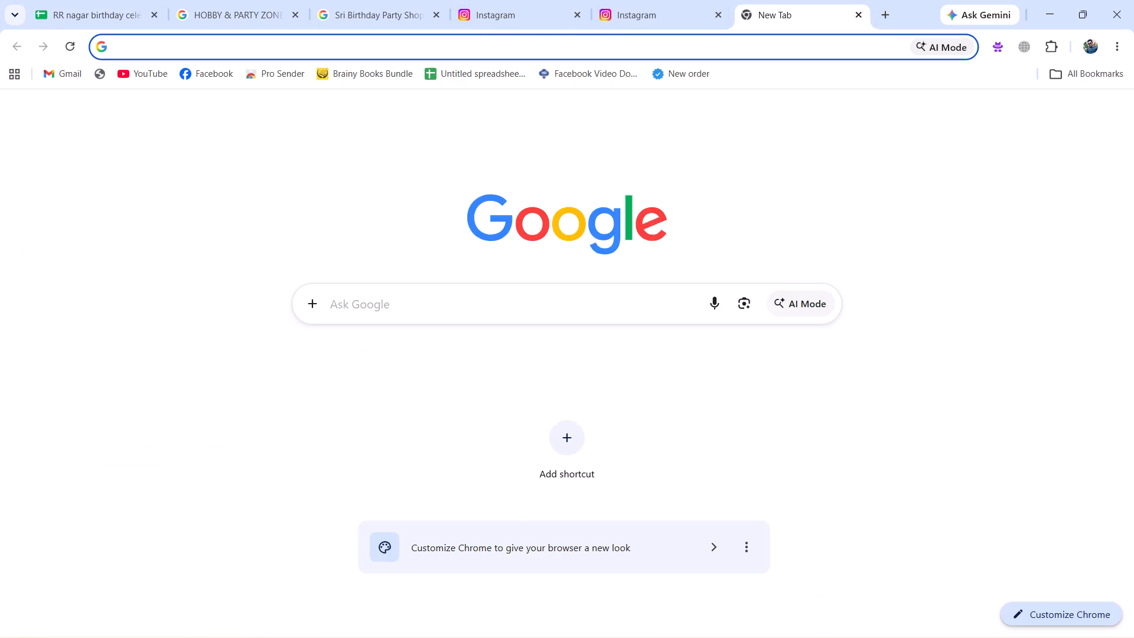
key(ctrl+v)
key(Return)
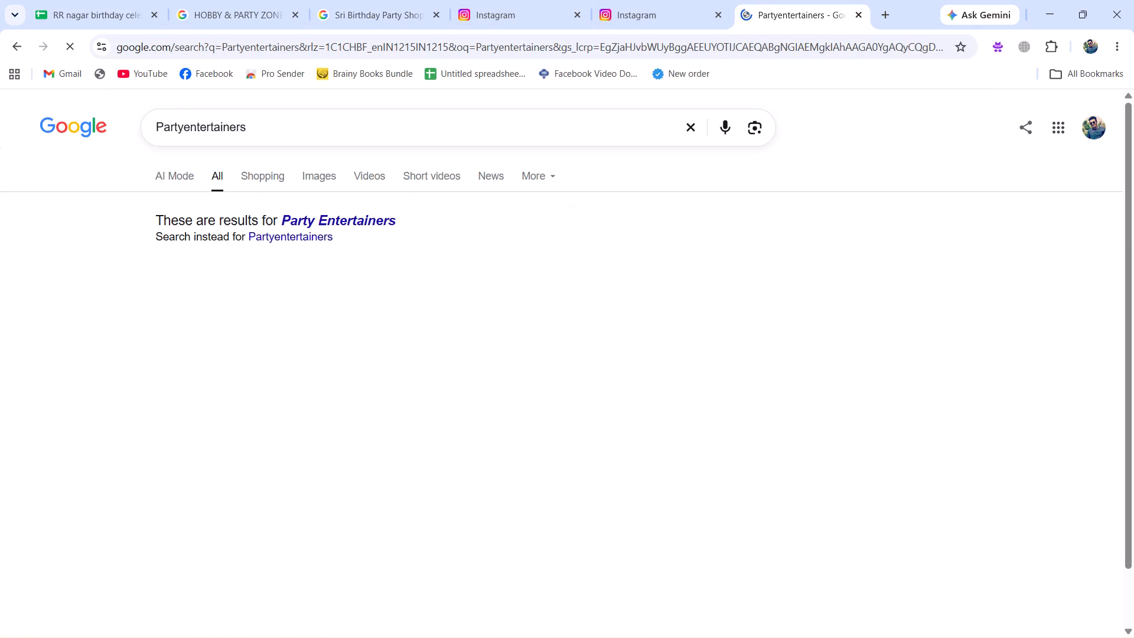
scroll(556, 47, down, 1)
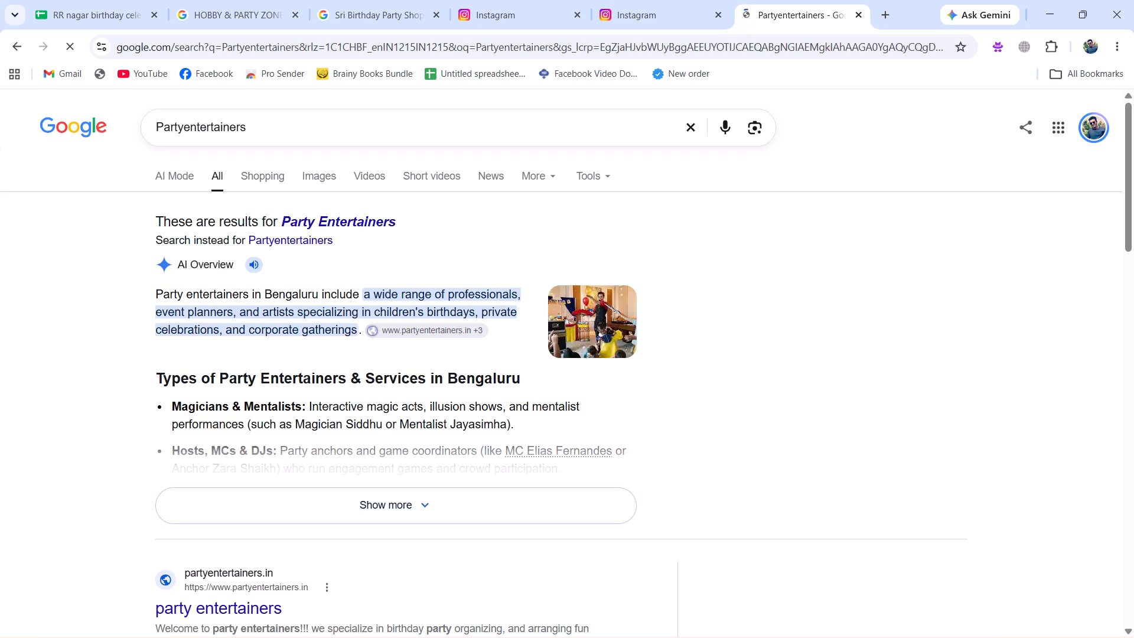
Look over the Google web results and business listing for Partyentertainers, and open the image results.
scroll(480, 239, down, 3)
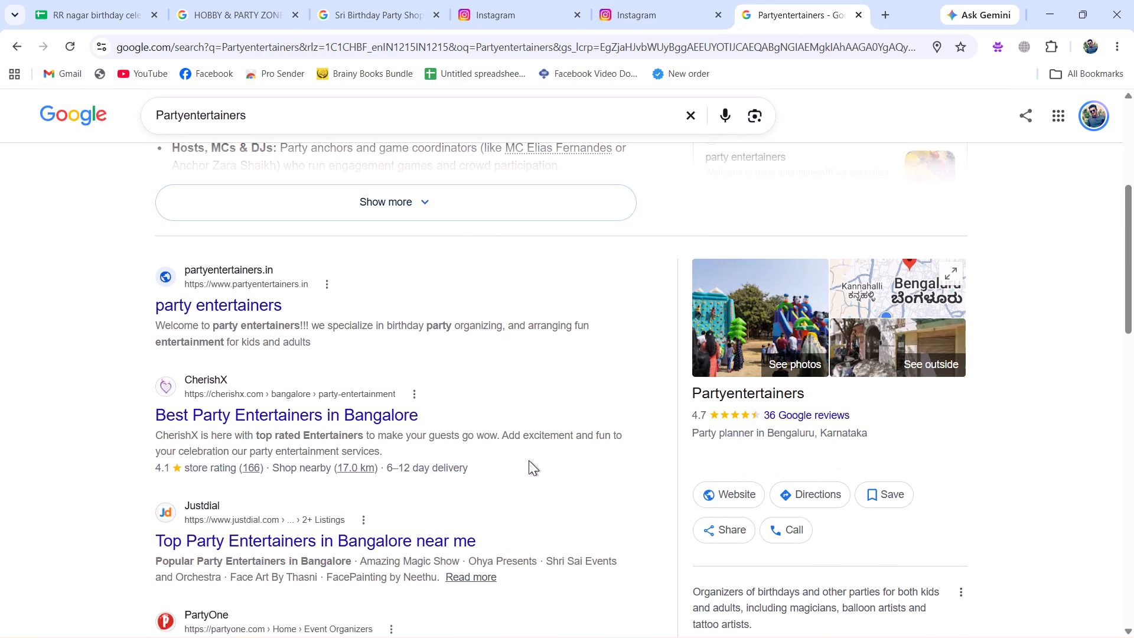
scroll(529, 460, down, 1)
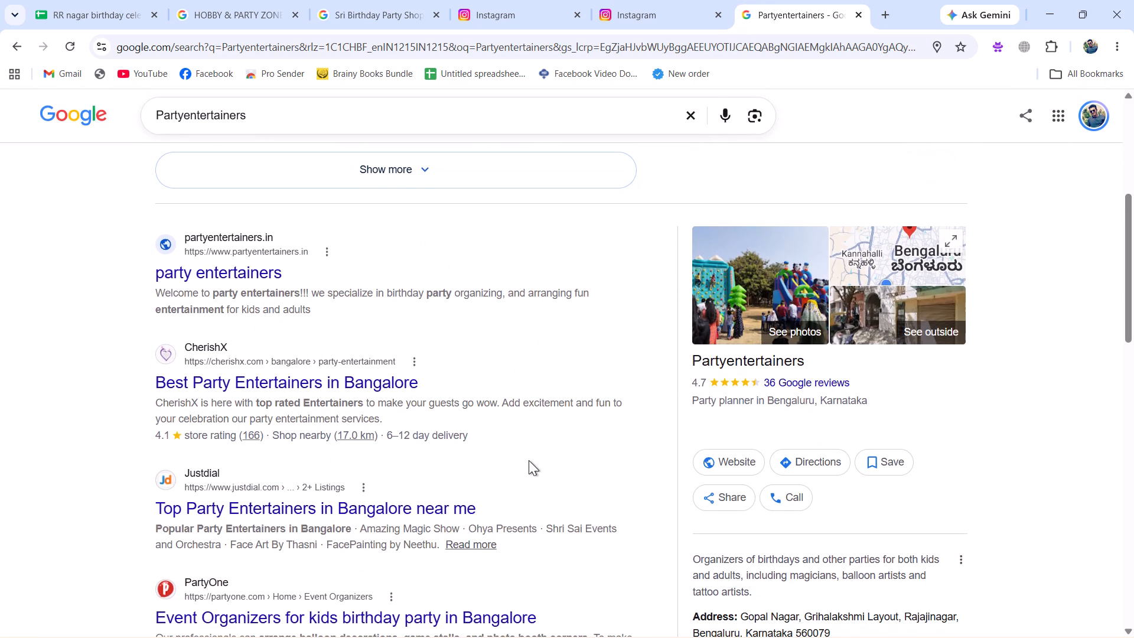
scroll(529, 460, up, 4)
click(310, 179)
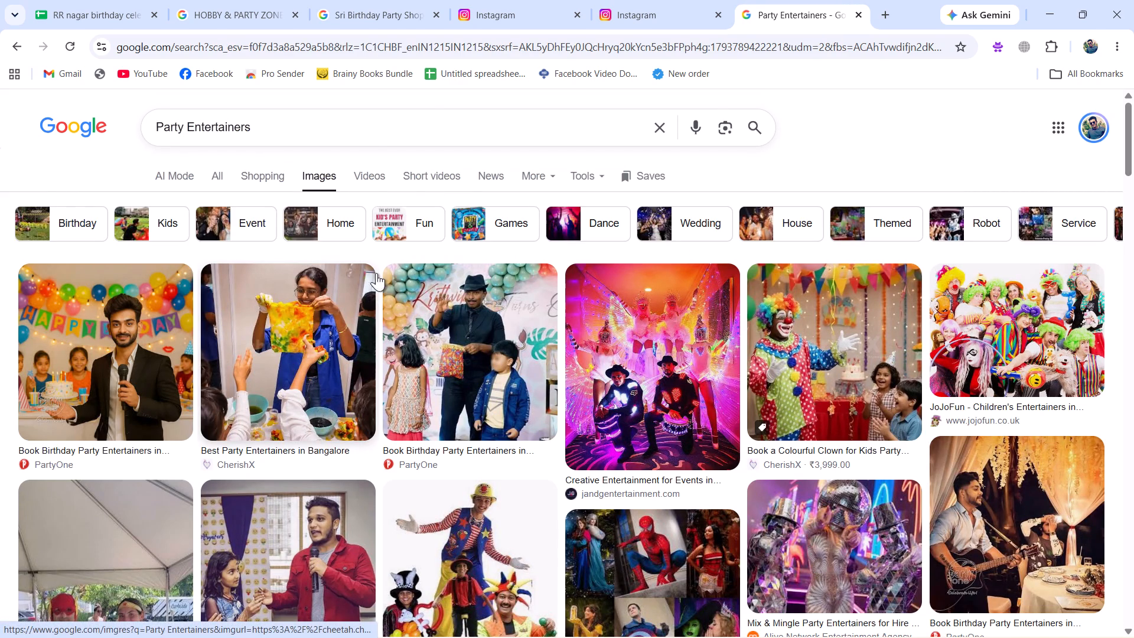
Return to the Cold Calling Leads sheet and set the Call Status of zeo celebrations hub in row 127 to Follow-up.
click(634, 0)
click(532, 0)
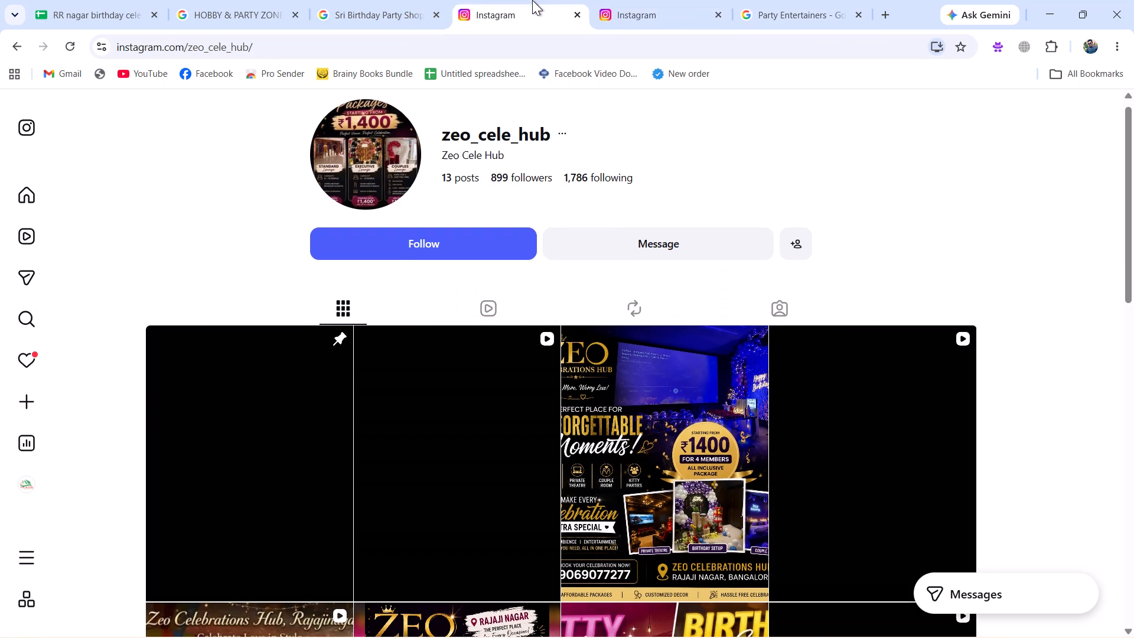
drag(416, 0, 188, 0)
click(188, 0)
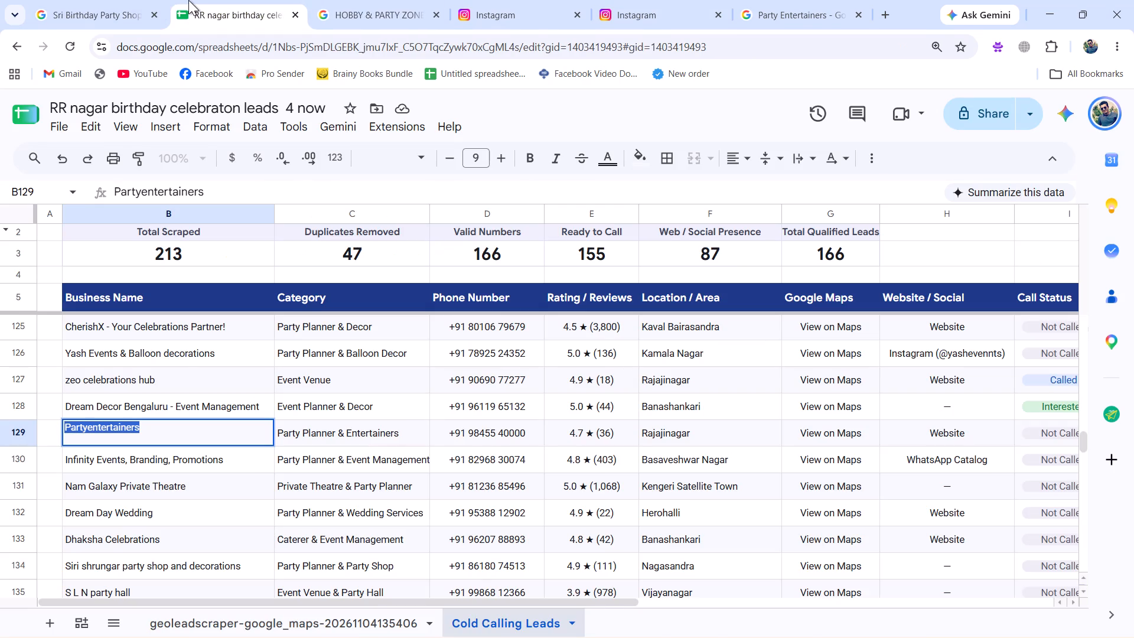
click(107, 0)
click(236, 4)
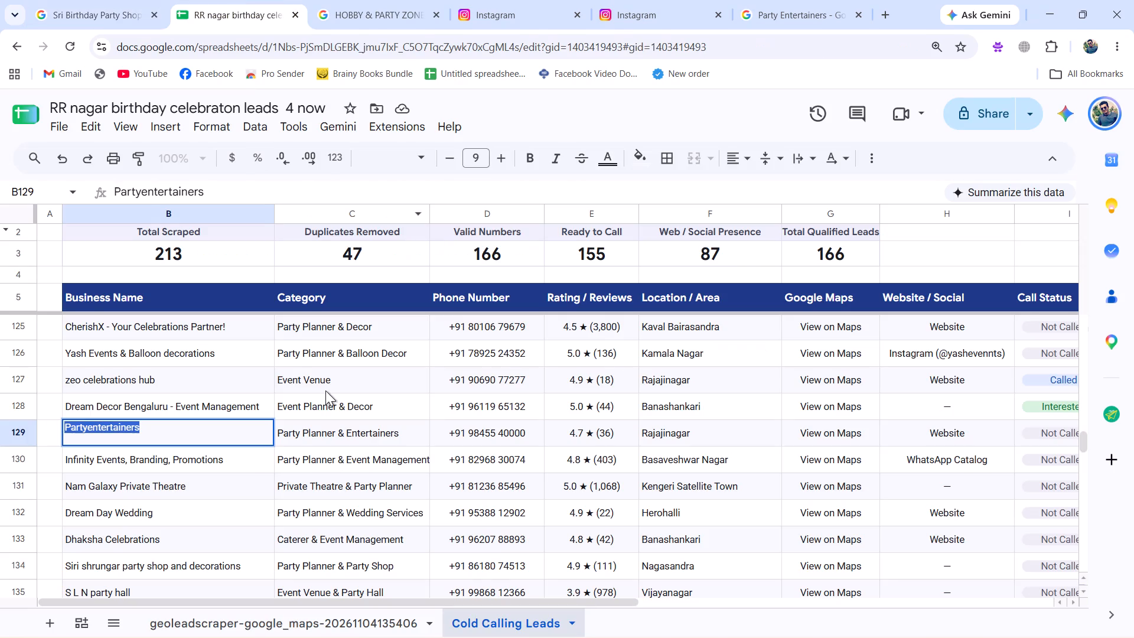
click(325, 390)
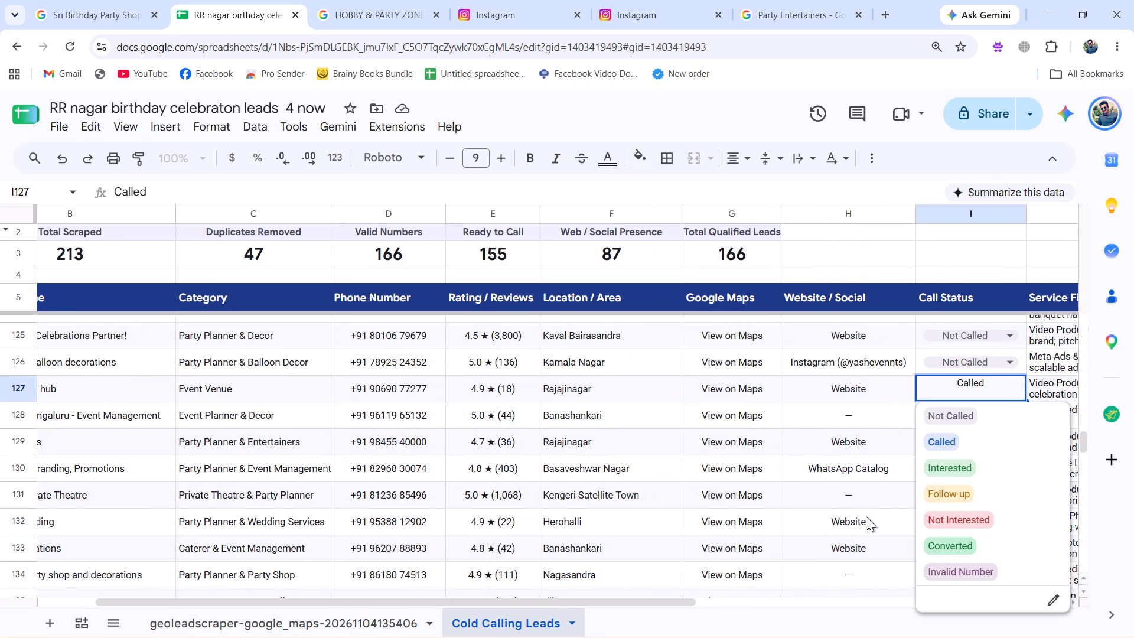
click(963, 497)
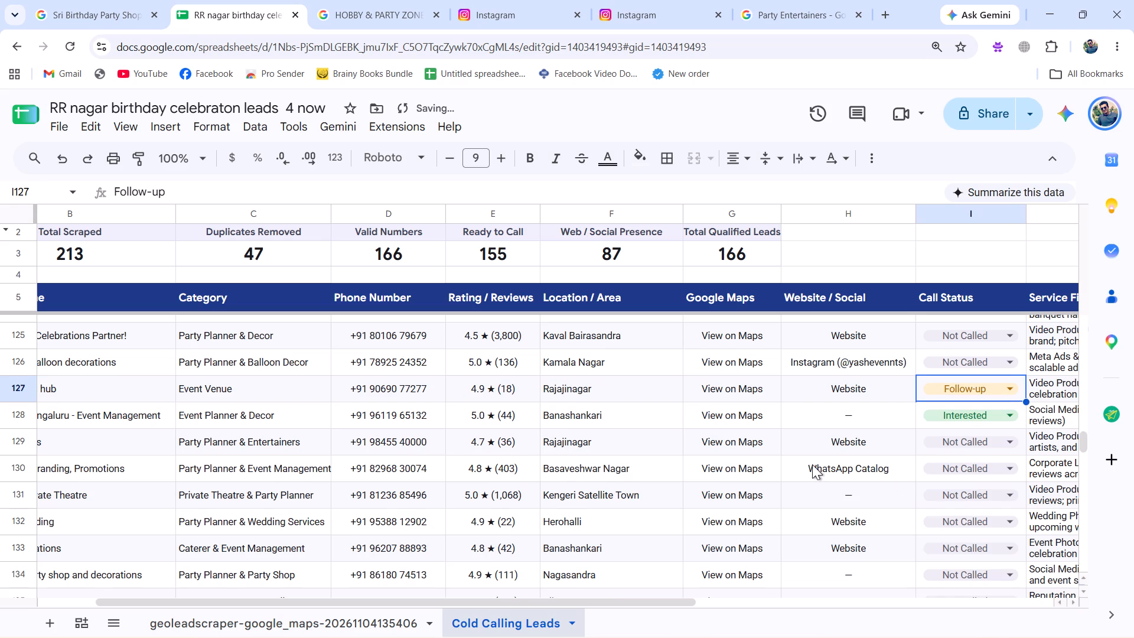
Copy the category text Party Planner & Wedding Services of Dream Day Wedding in row 132.
scroll(812, 464, right, 3)
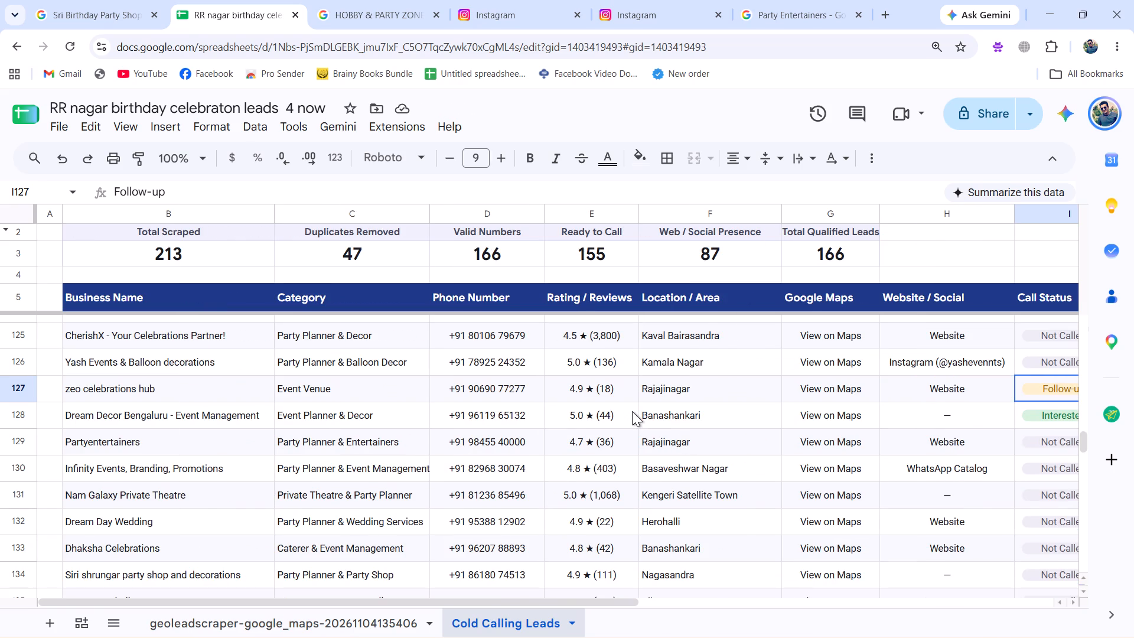
scroll(454, 419, down, 1)
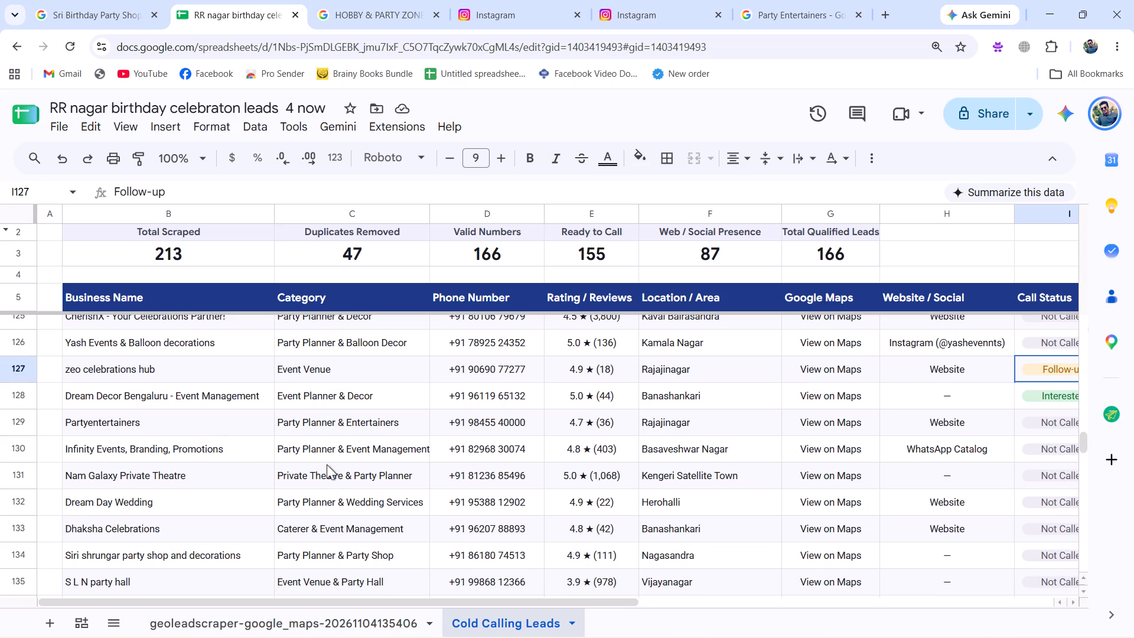
scroll(377, 464, down, 1)
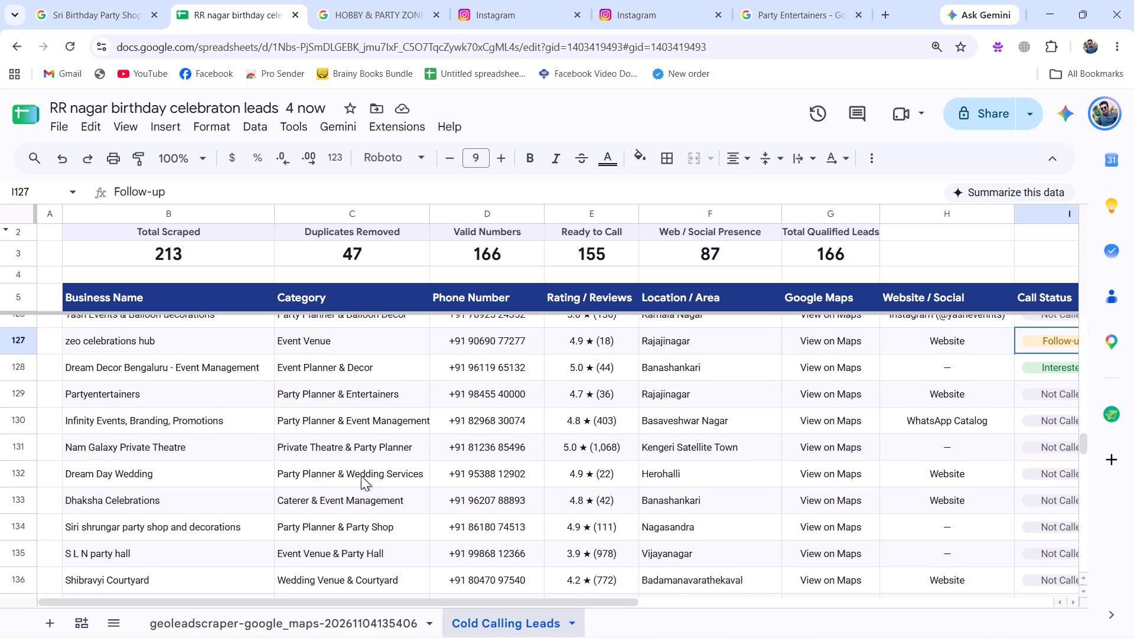
triple_click(359, 476)
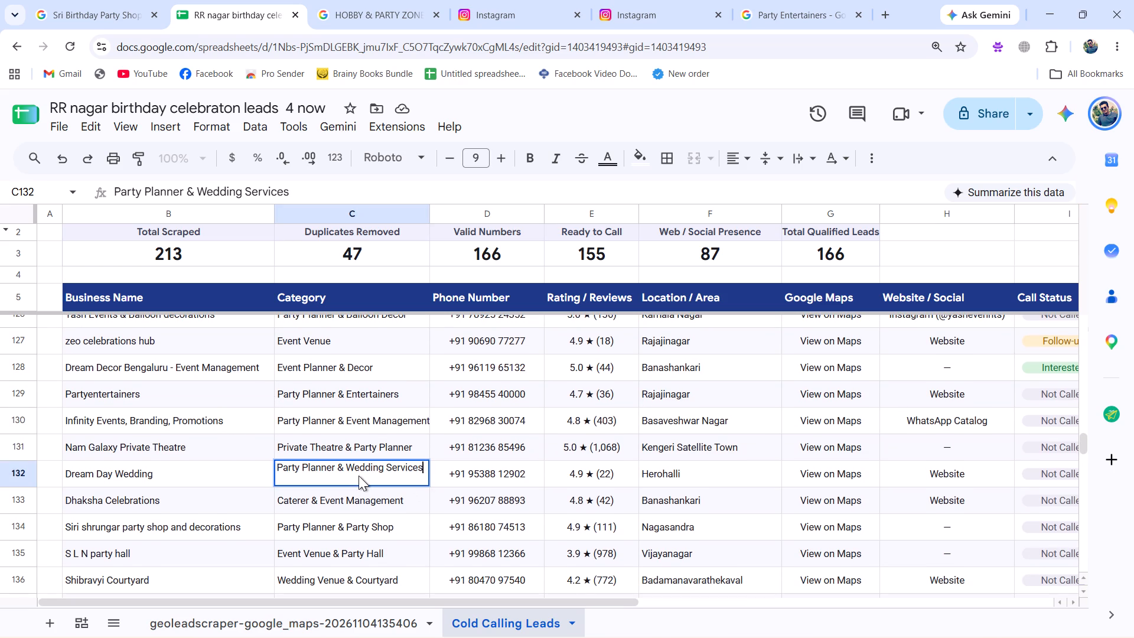
key(ctrl+c)
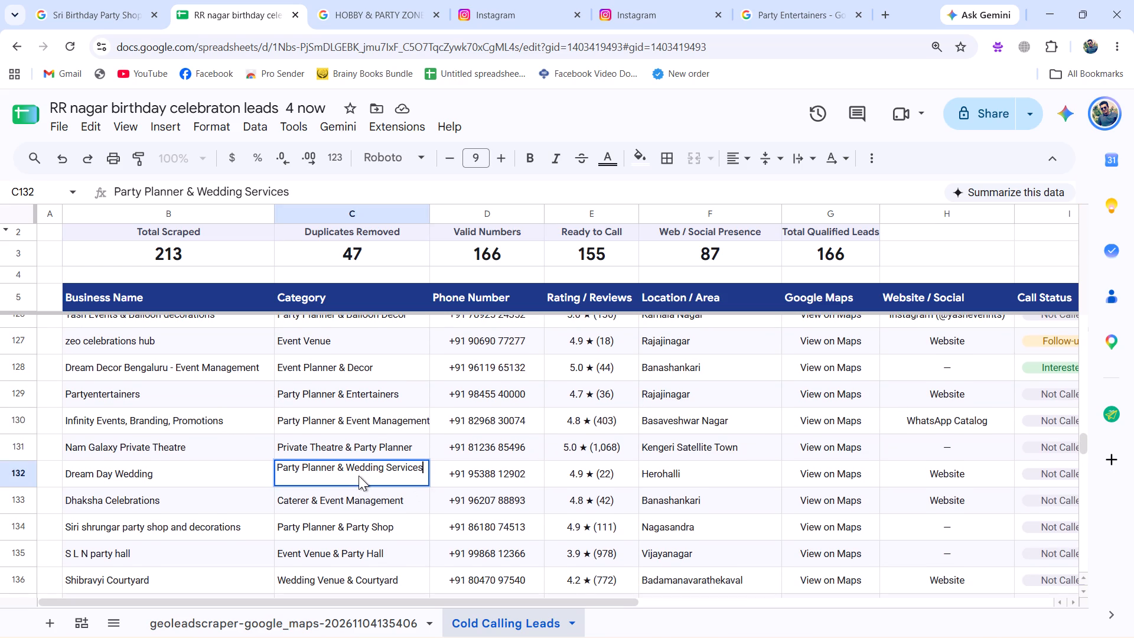
triple_click(357, 471)
click(357, 471)
key(ctrl+c)
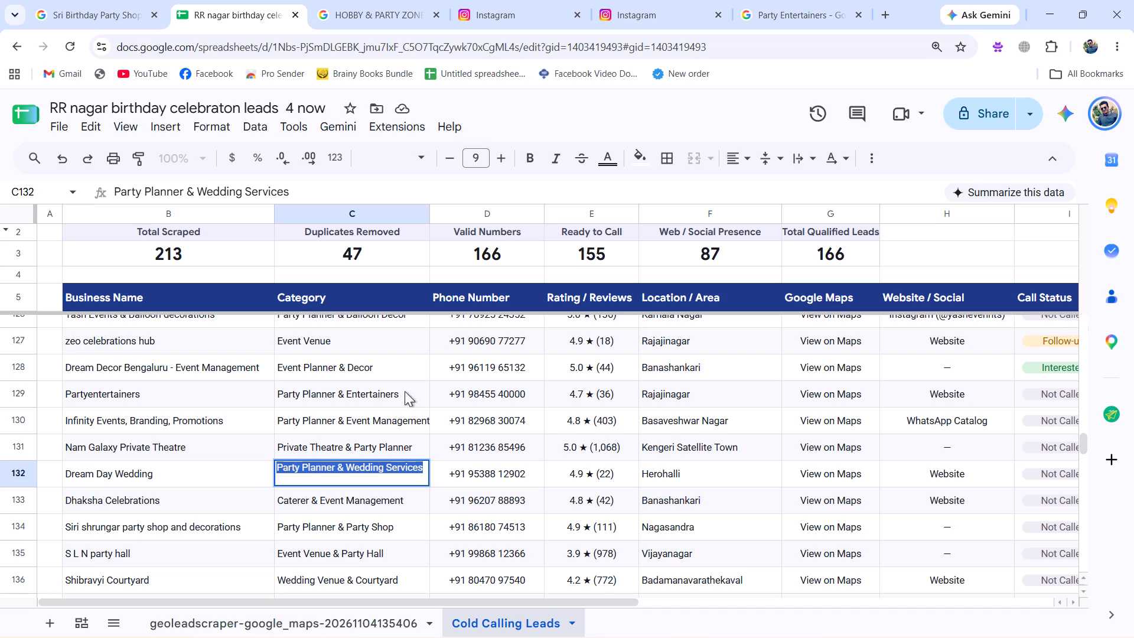
Close the browser tabs left from earlier lead research: HOBBY & PARTY ZONE, both Instagram tabs and Party Entertainers.
click(441, 18)
click(441, 18)
click(441, 18)
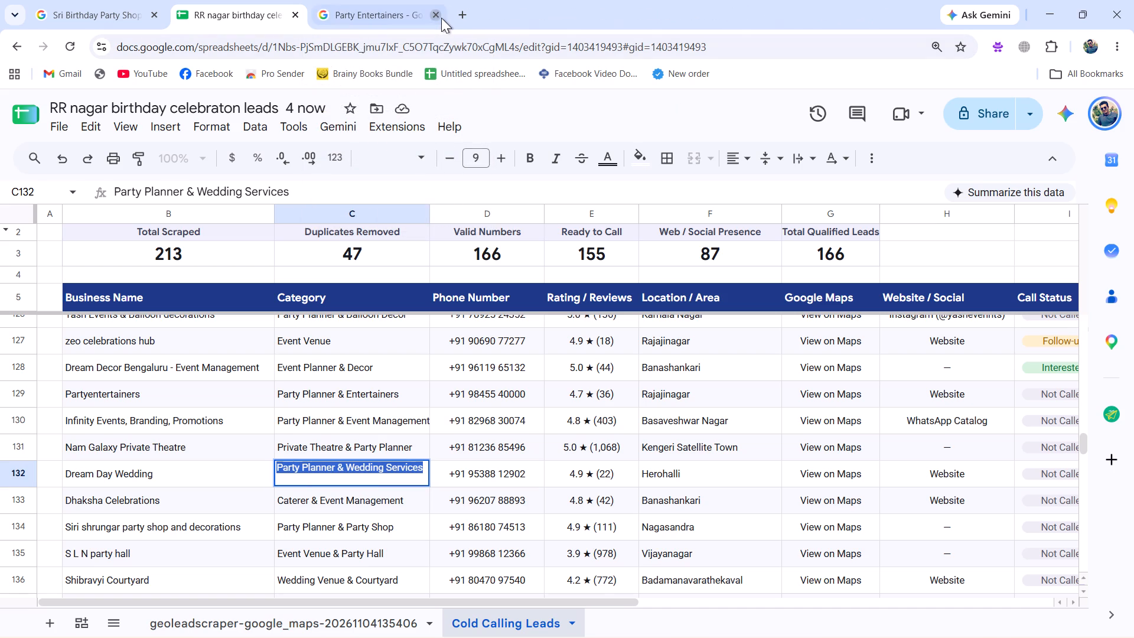
click(441, 18)
Search Google for the copied Party Planner & Wedding Services in a new tab and look over its web and image results.
click(392, 10)
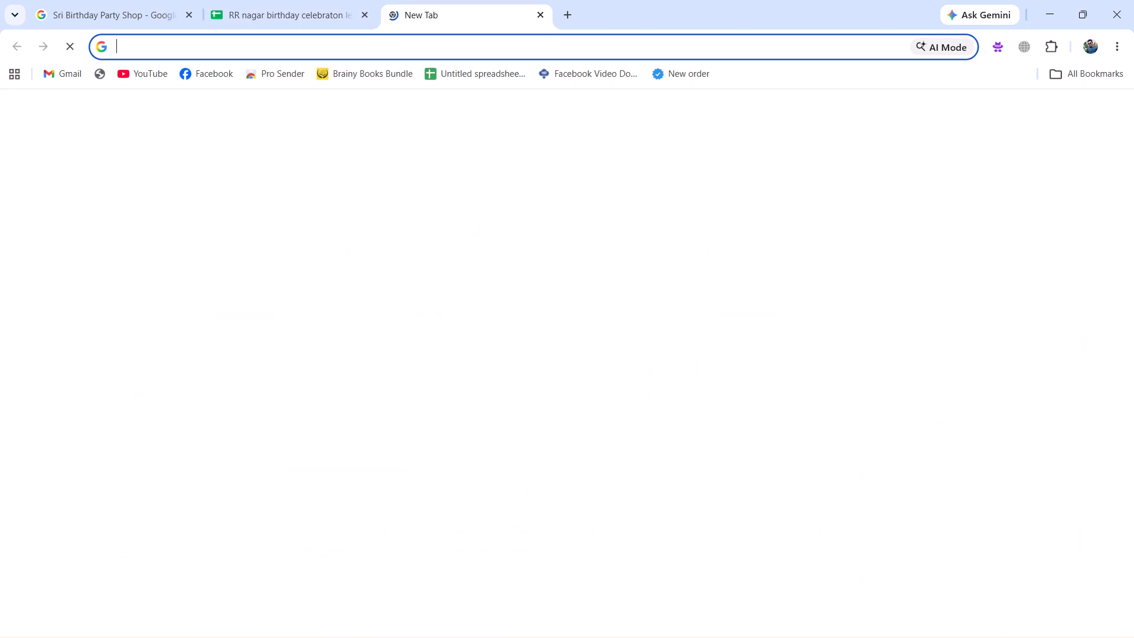
click(376, 45)
key(ctrl+v)
key(Return)
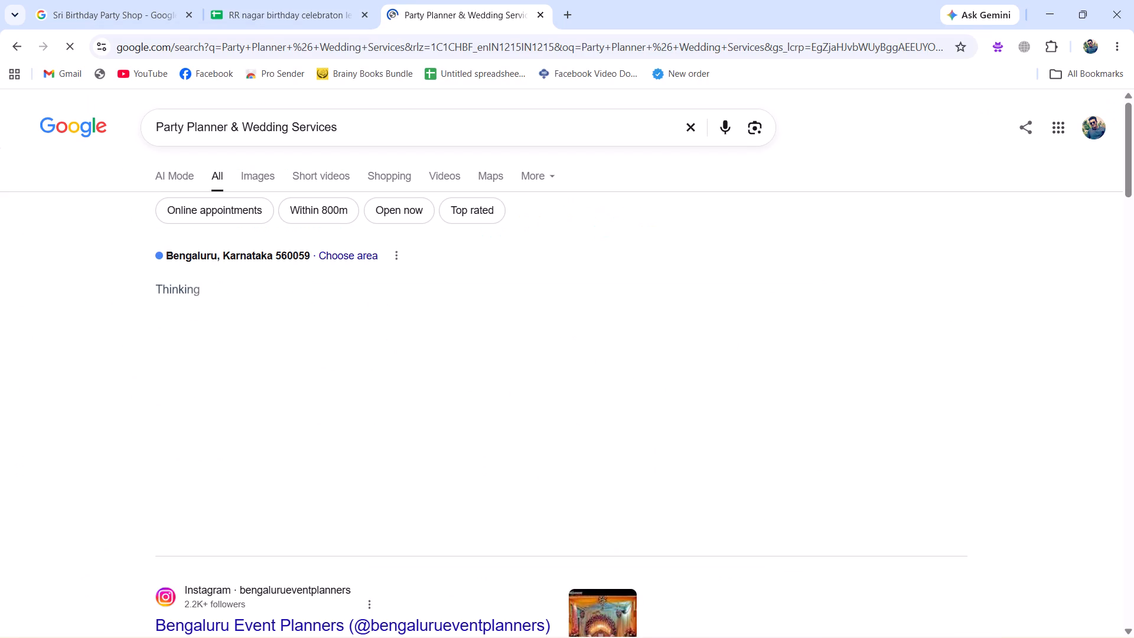
scroll(404, 406, down, 1)
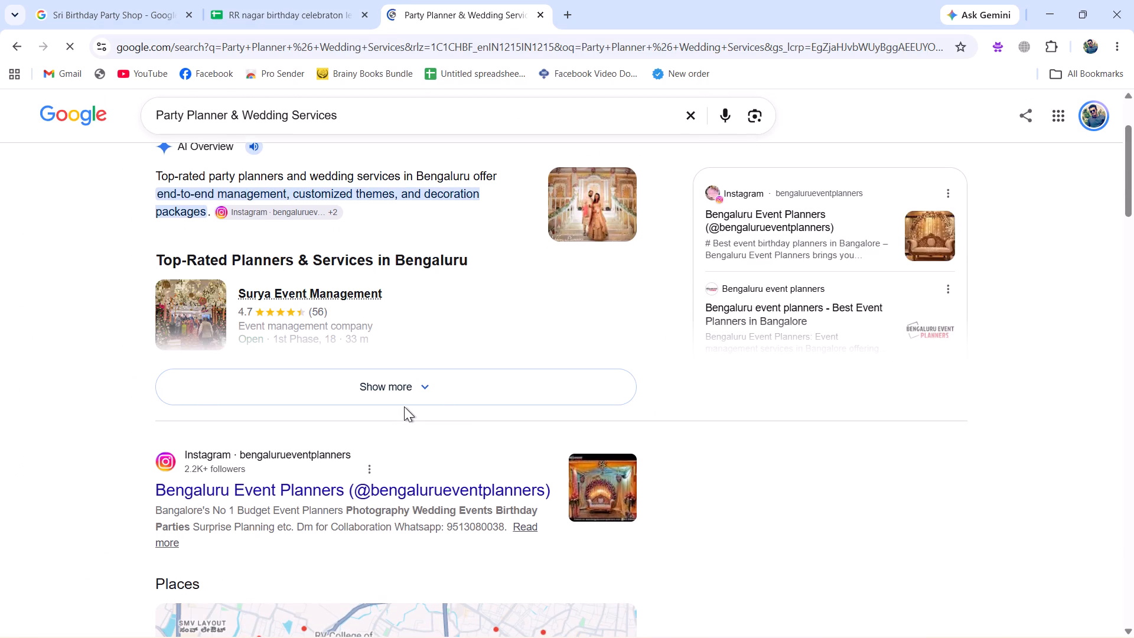
scroll(404, 406, up, 2)
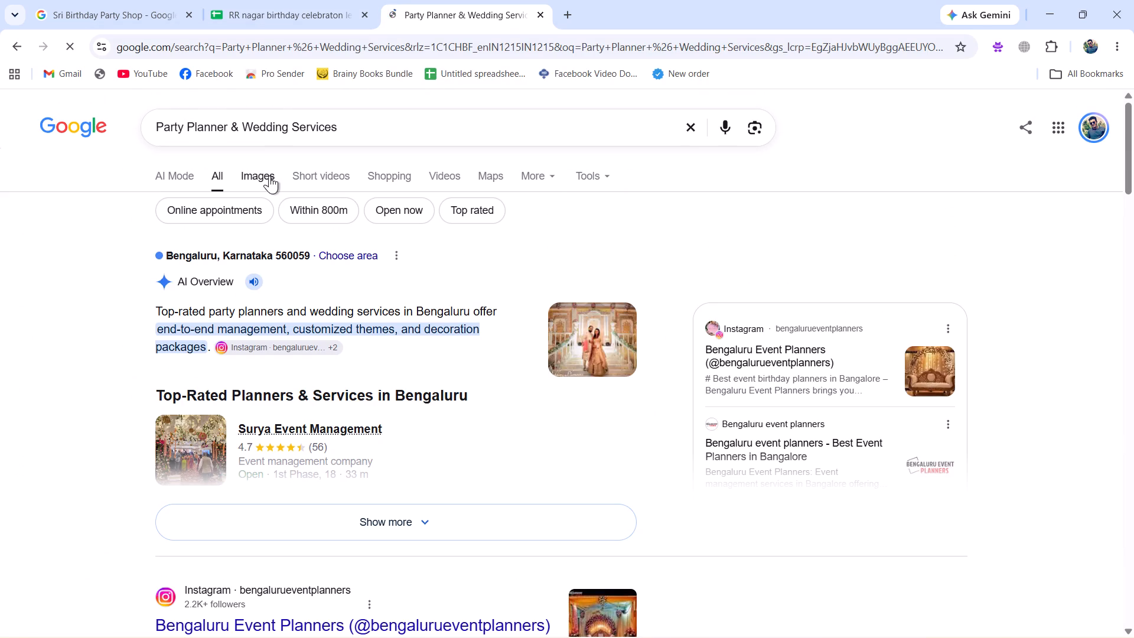
click(269, 175)
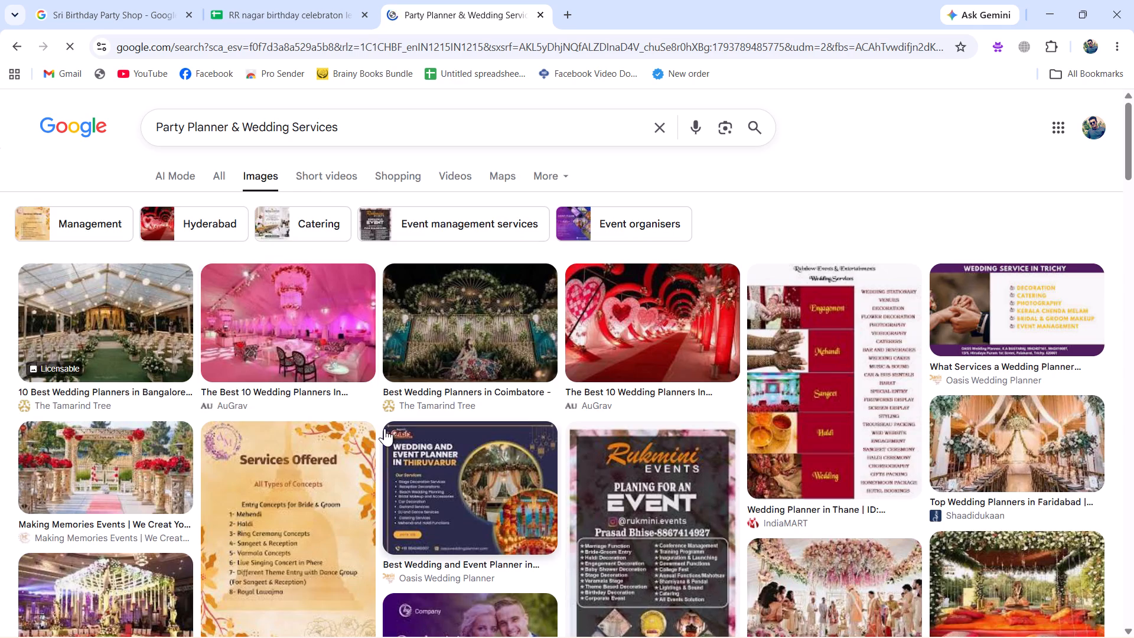
scroll(384, 428, up, 1)
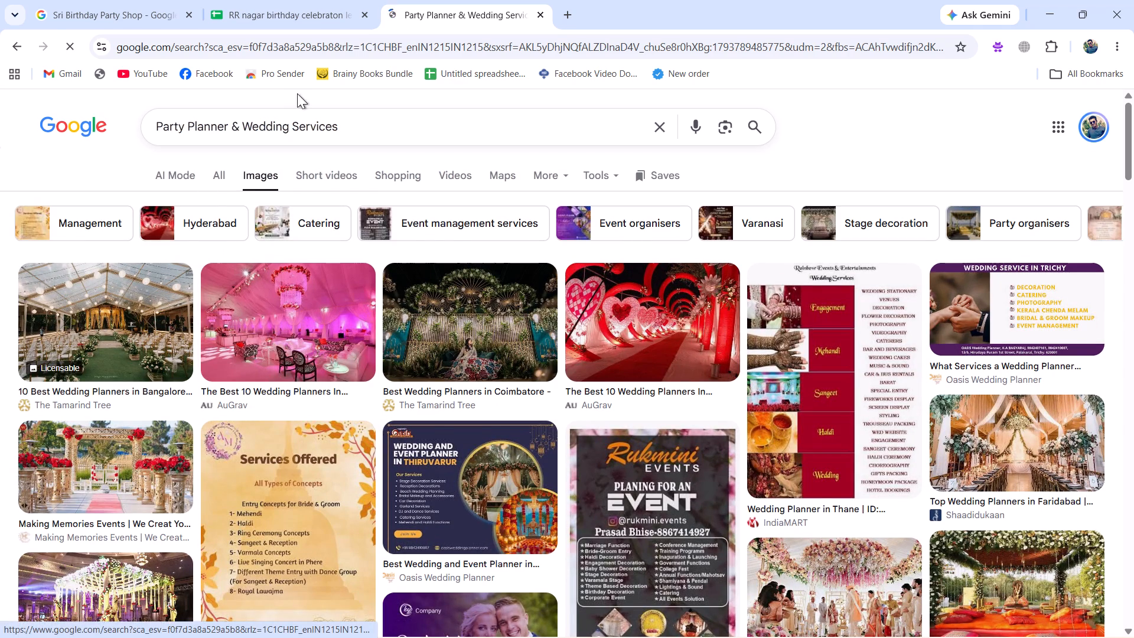
Return to the leads sheet and select the phone number of Dream Day Wedding in row 132.
click(273, 0)
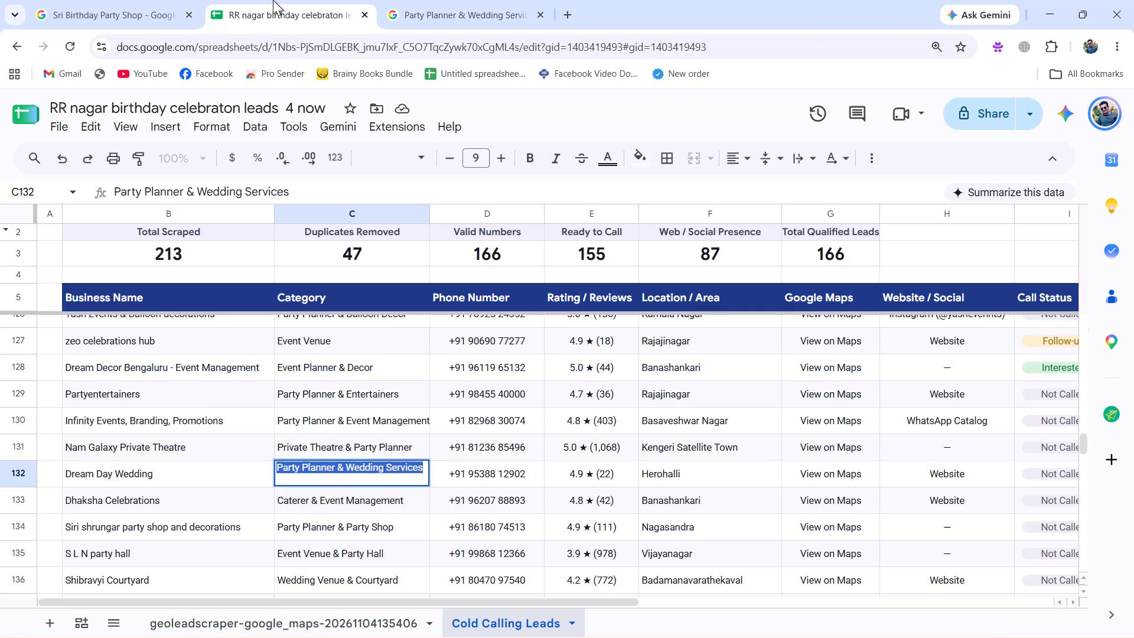
click(375, 557)
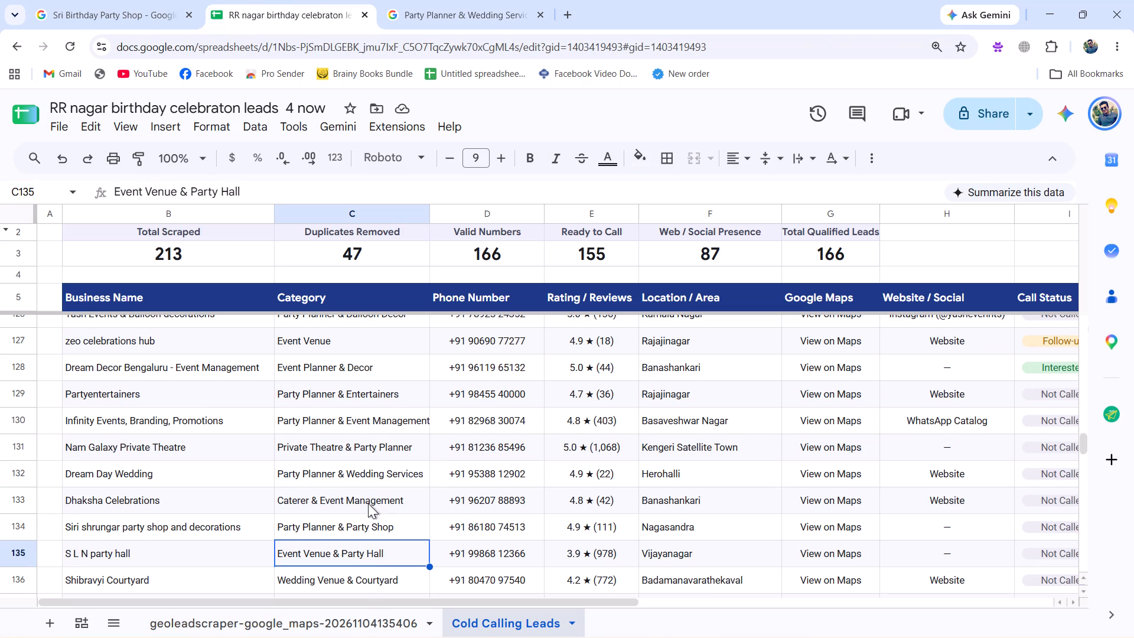
click(447, 469)
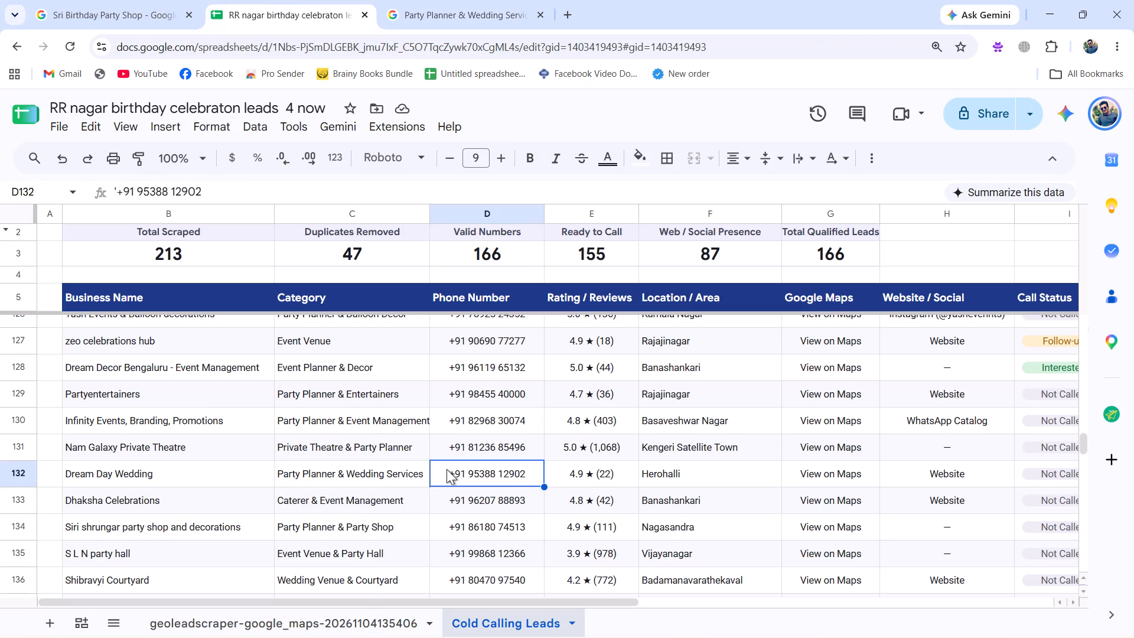
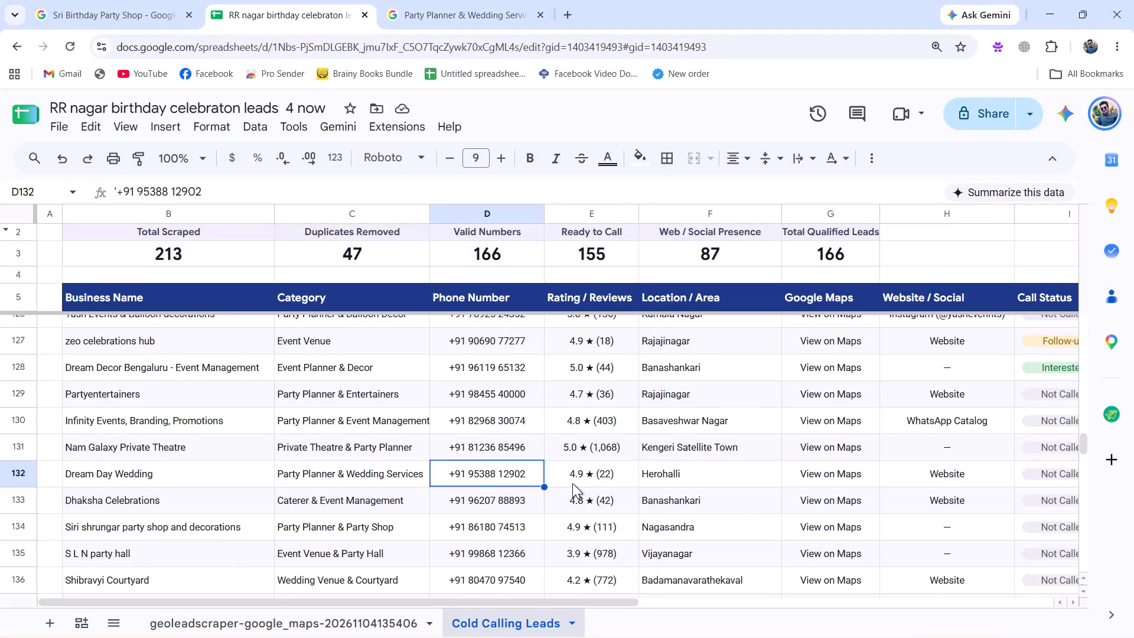
Set the Call Status of Dream Day Wedding in row 132 to Interested.
scroll(572, 483, left, 1)
scroll(833, 452, left, 1)
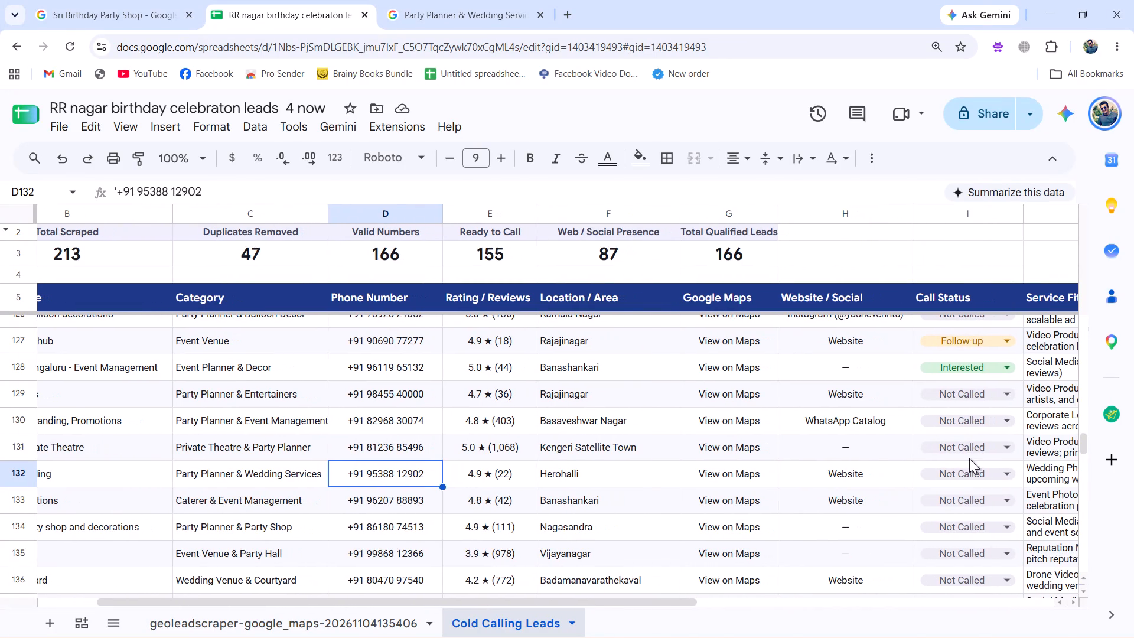
click(983, 478)
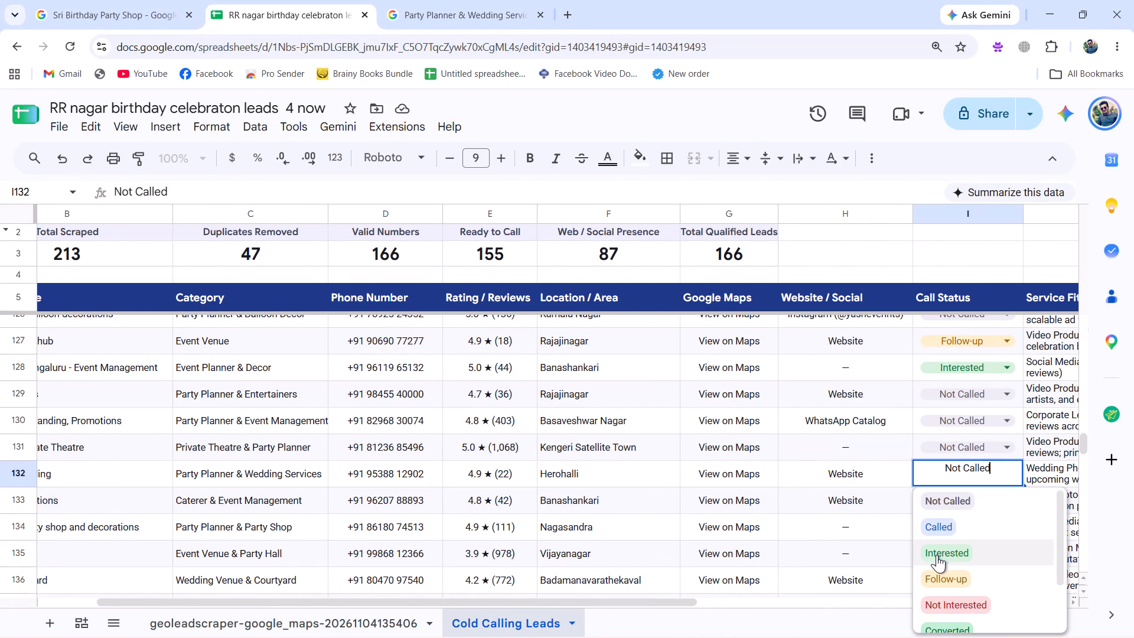
click(937, 555)
Copy the category Caterer & Event Management from row 133, search Google for it in a new browser tab, and return to the leads sheet.
scroll(937, 555, right, 2)
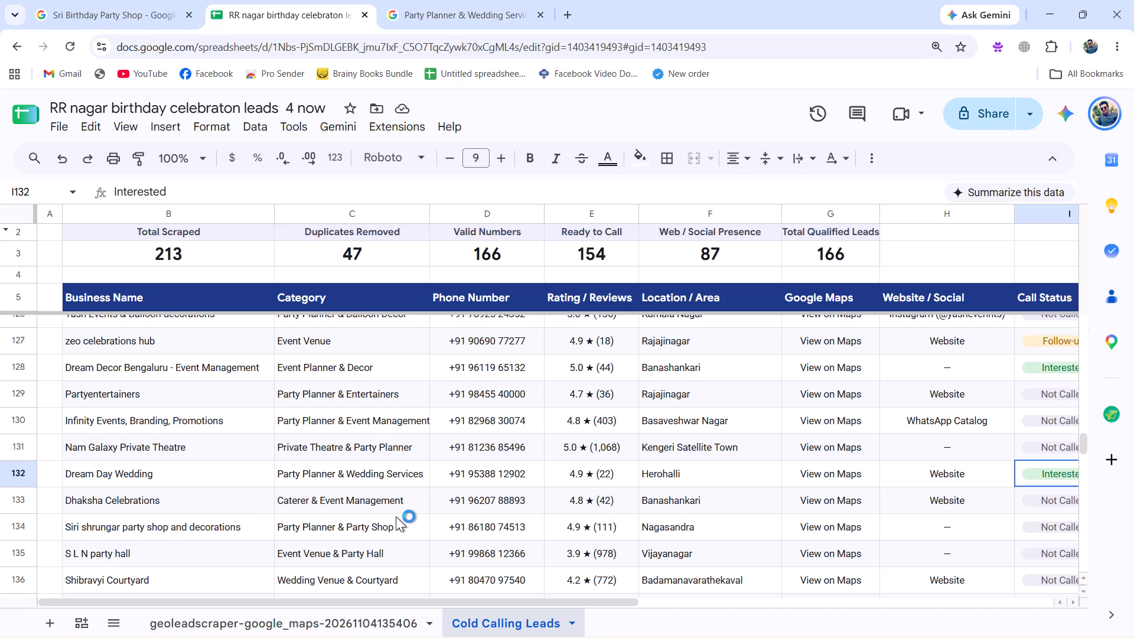
click(358, 506)
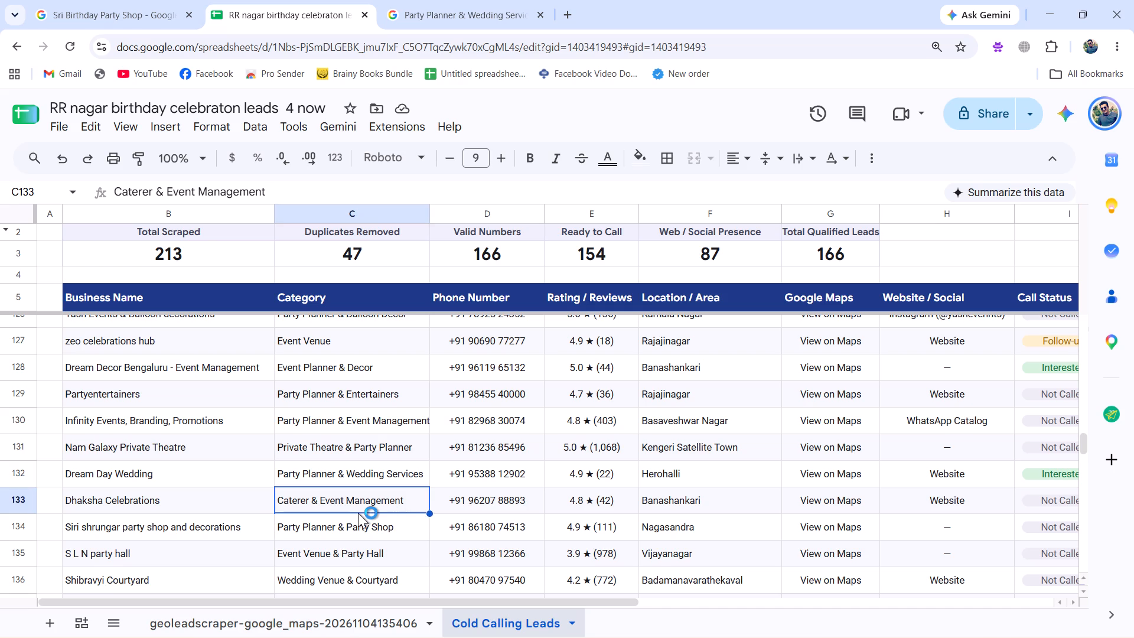
triple_click(358, 506)
triple_click(352, 497)
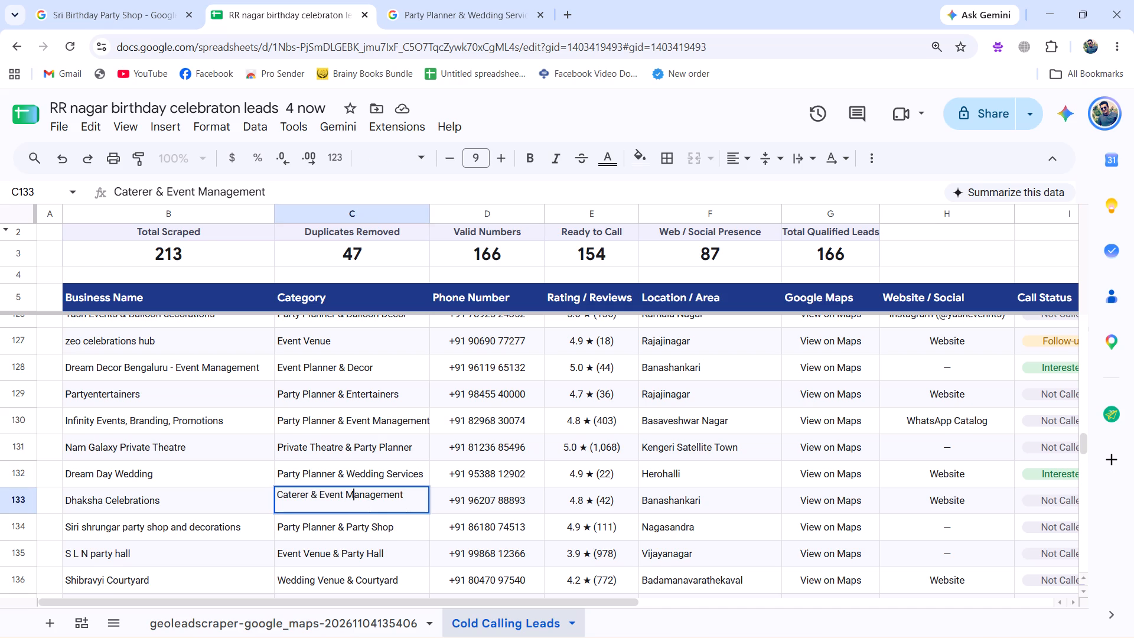
key(ctrl+c)
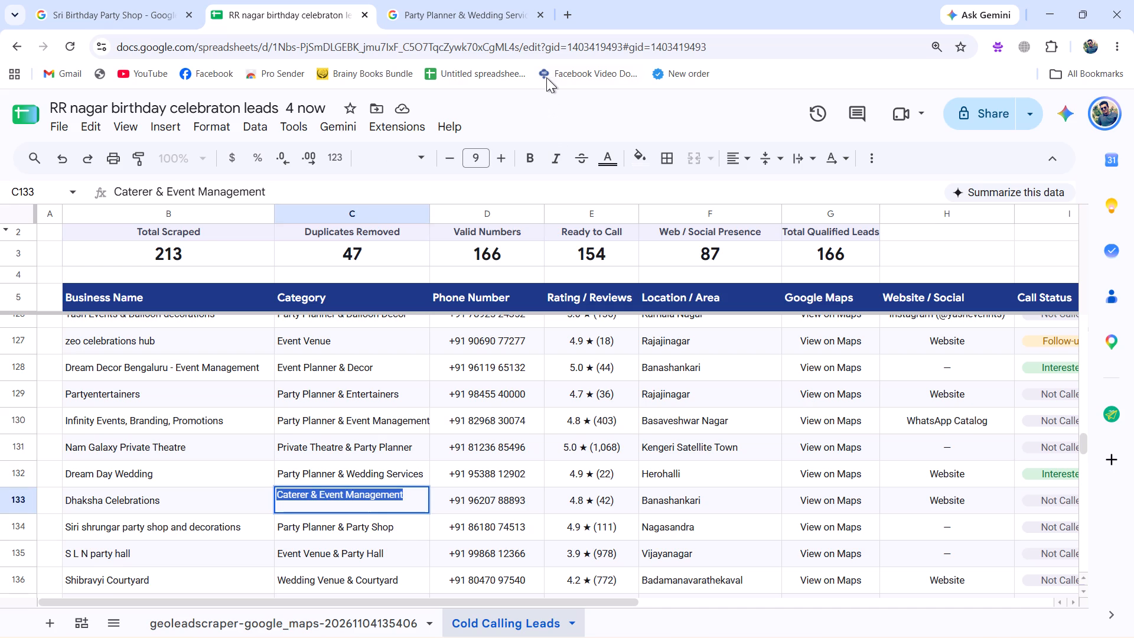
click(565, 16)
click(432, 46)
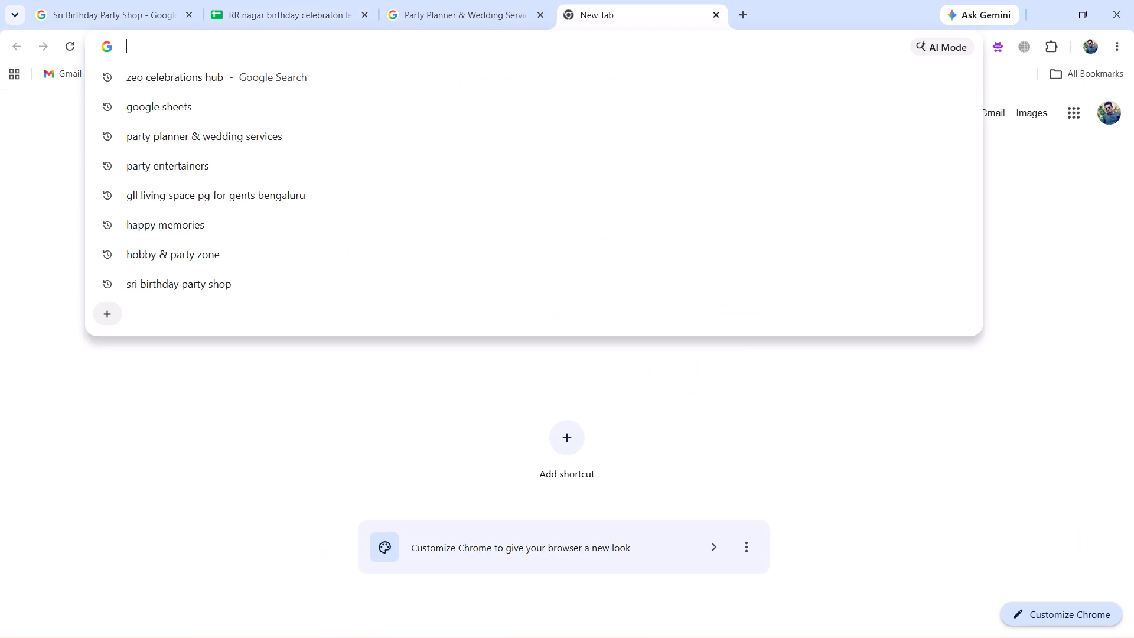
key(ctrl+v)
key(Return)
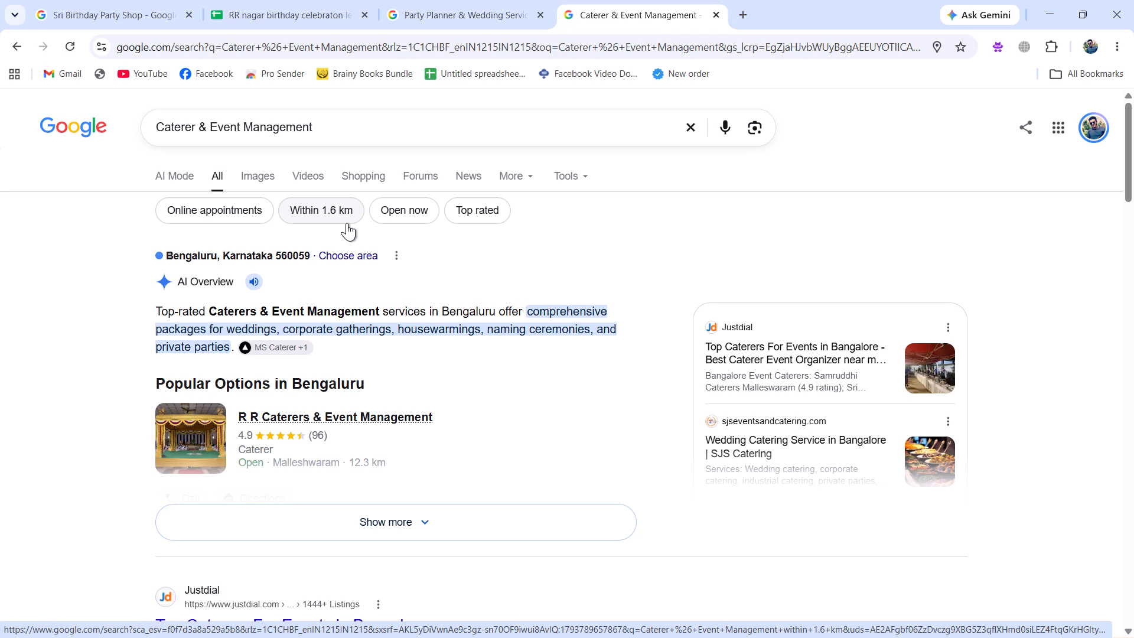
scroll(347, 223, down, 1)
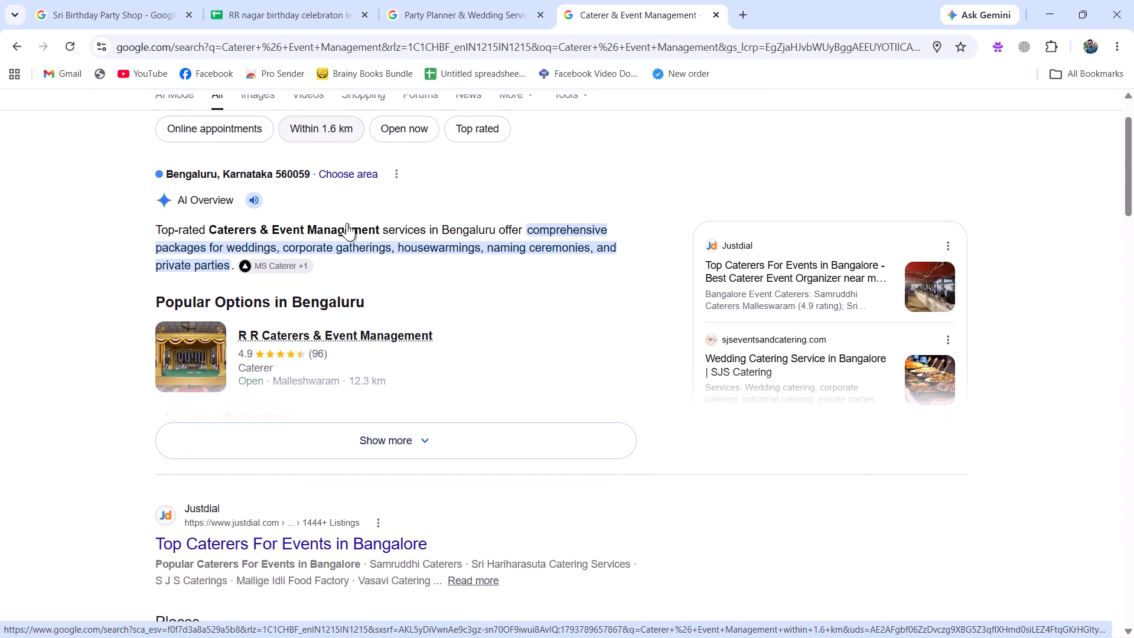
scroll(347, 223, up, 2)
scroll(347, 223, down, 1)
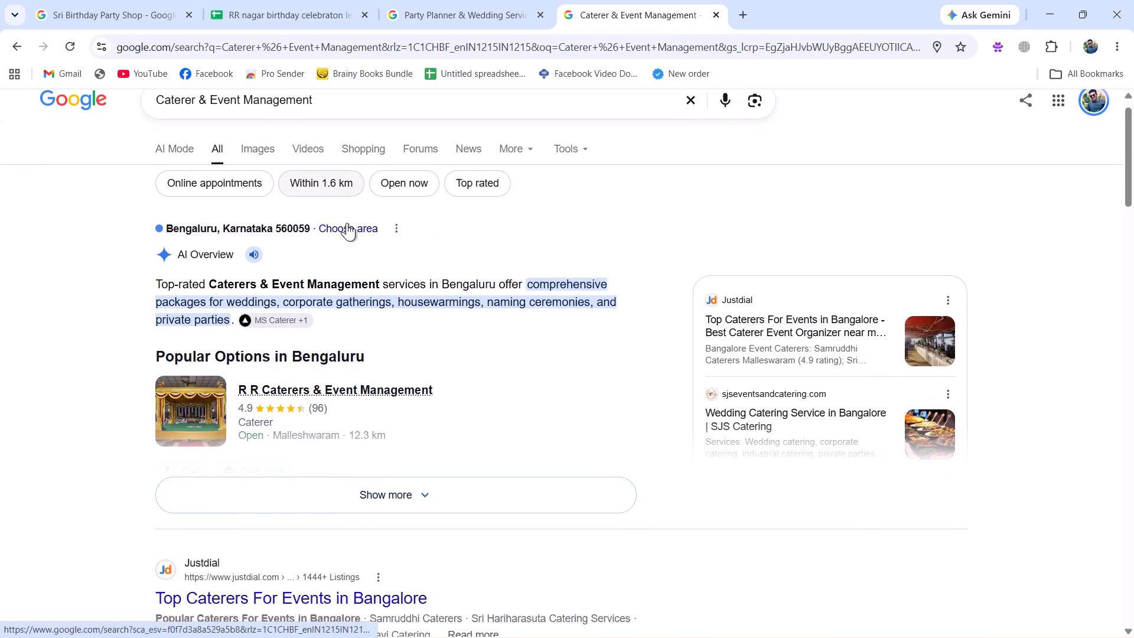
scroll(347, 223, down, 1)
scroll(347, 223, up, 3)
click(297, 0)
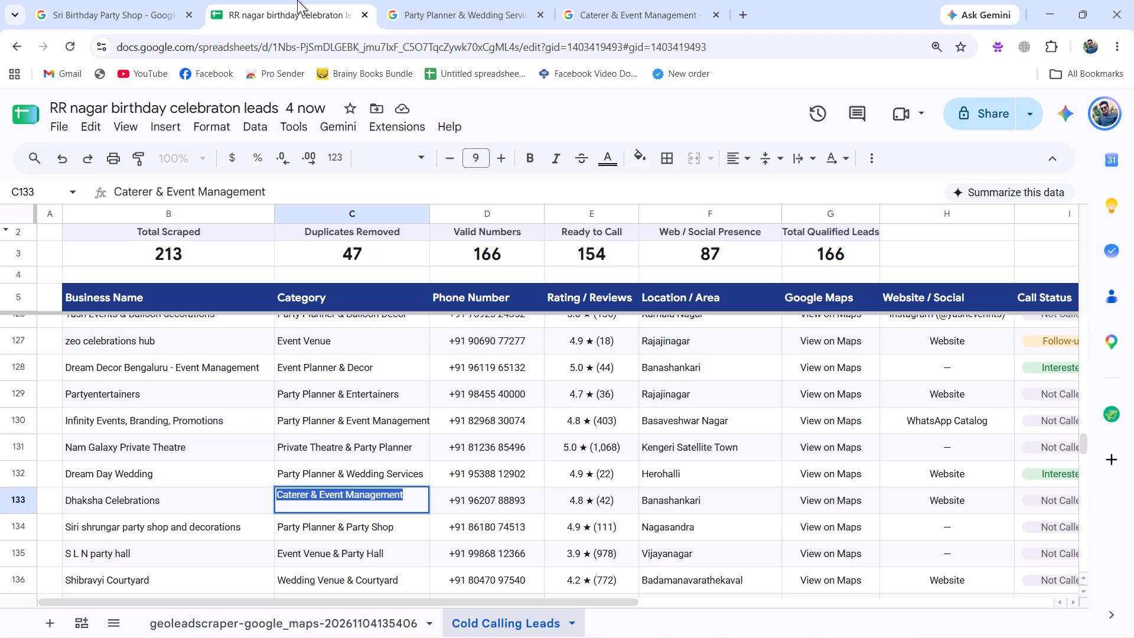
Leave the category cell unchanged and select the phone number of Dhaksha Celebrations in row 133.
click(367, 546)
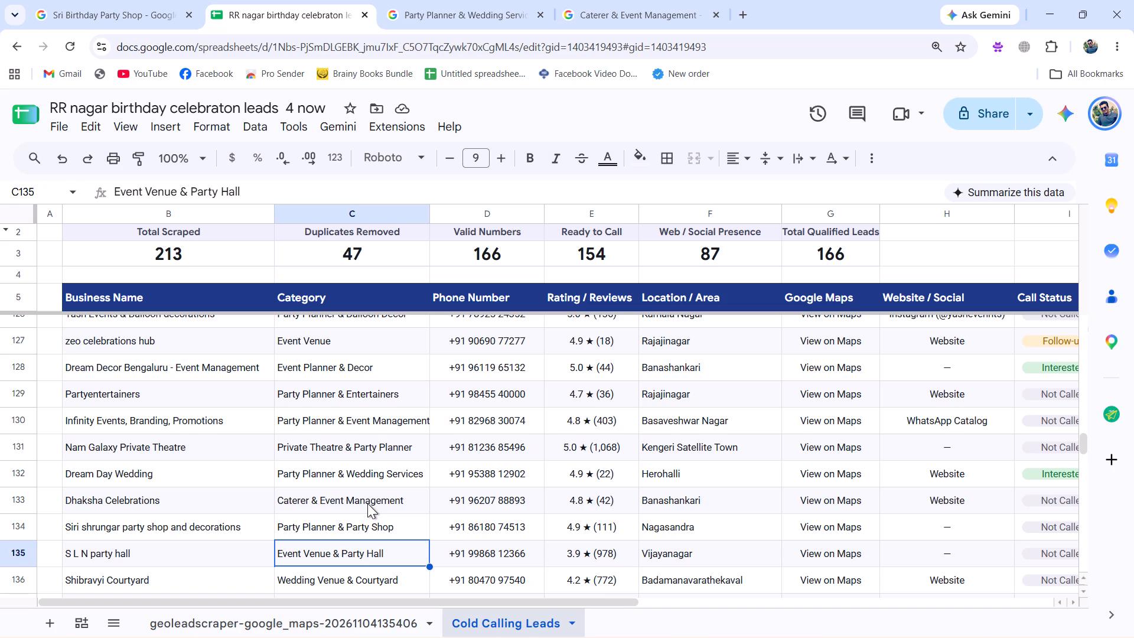
click(367, 503)
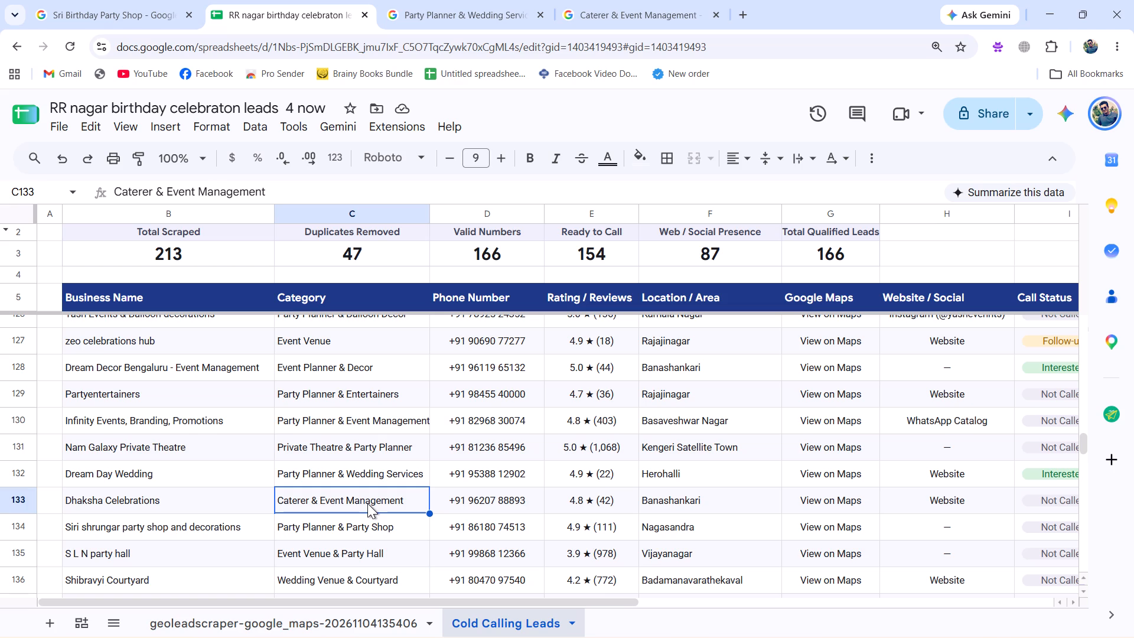
click(436, 502)
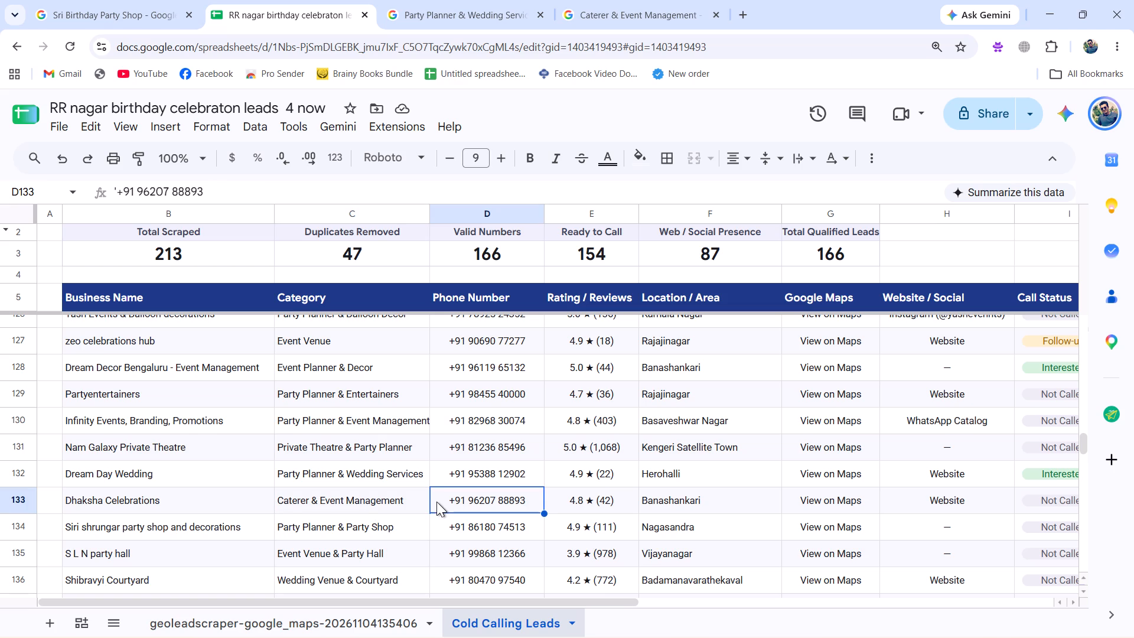
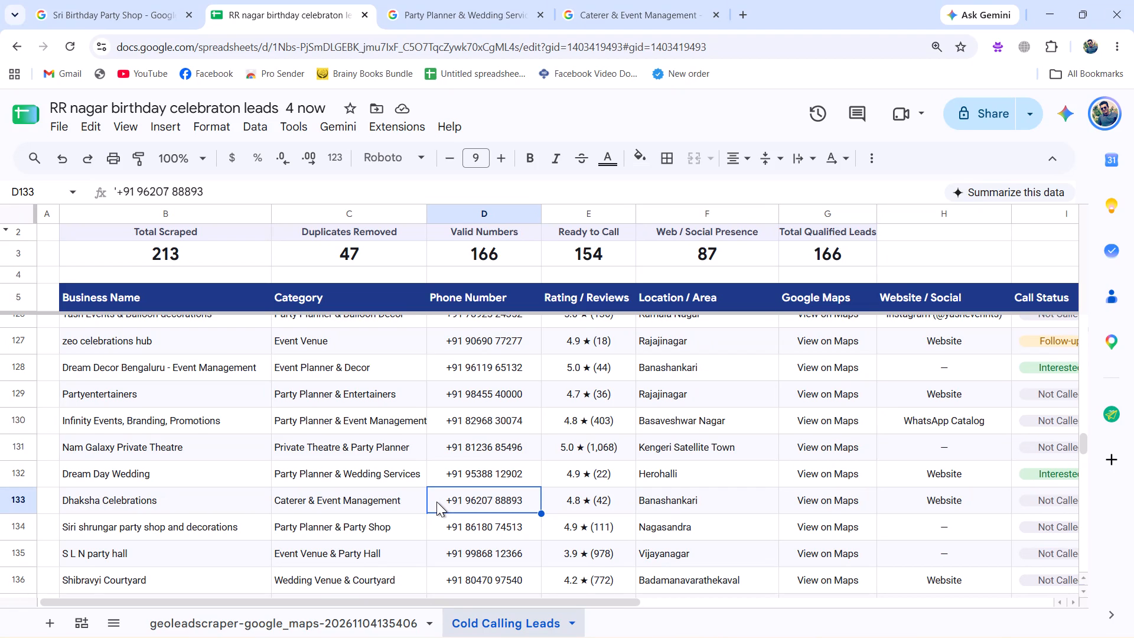
Set the Call Status of Dhaksha Celebrations in row 133 to Not Interested.
scroll(436, 502, left, 2)
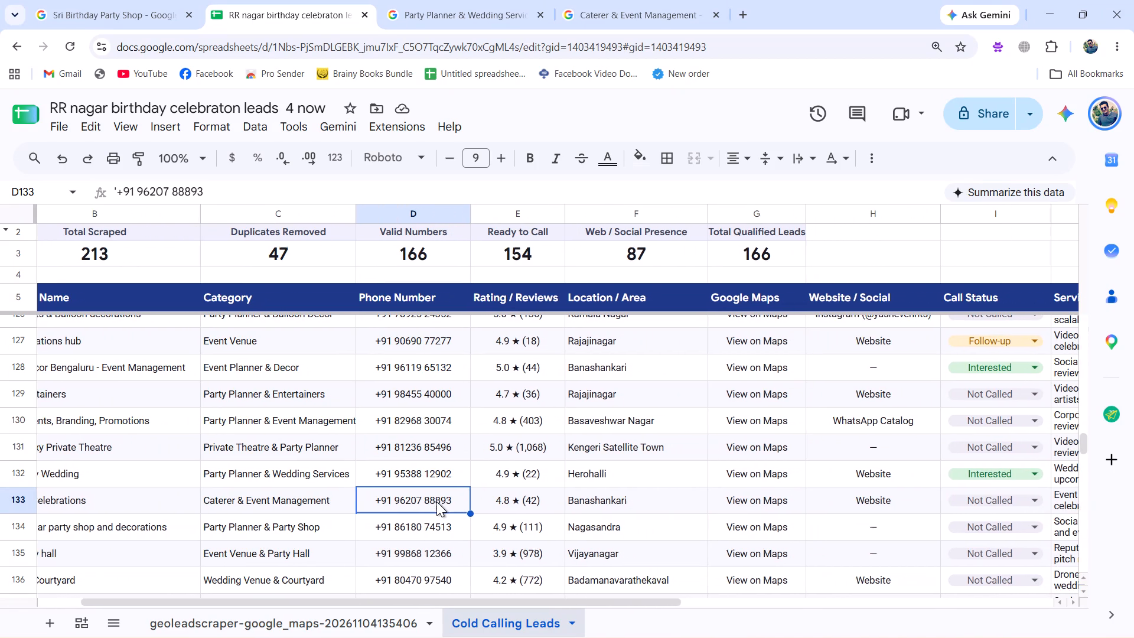
click(1008, 502)
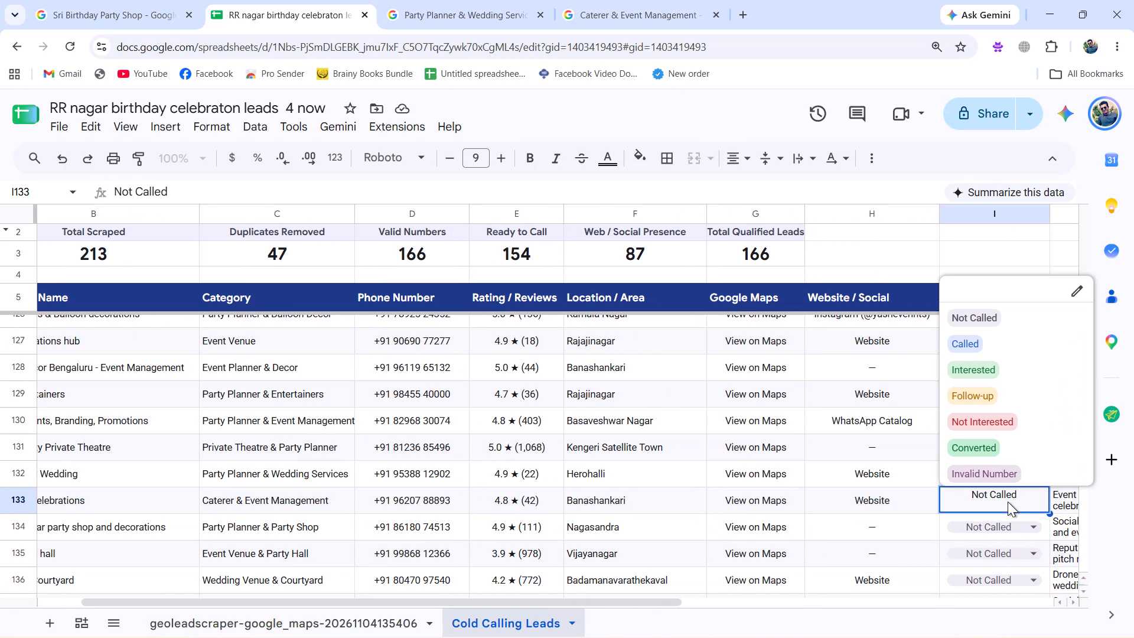
click(975, 413)
Copy the business name SCM Events (Celebration Hub) from row 138 and search Google for it in a new browser tab.
scroll(854, 460, right, 1)
scroll(854, 460, down, 1)
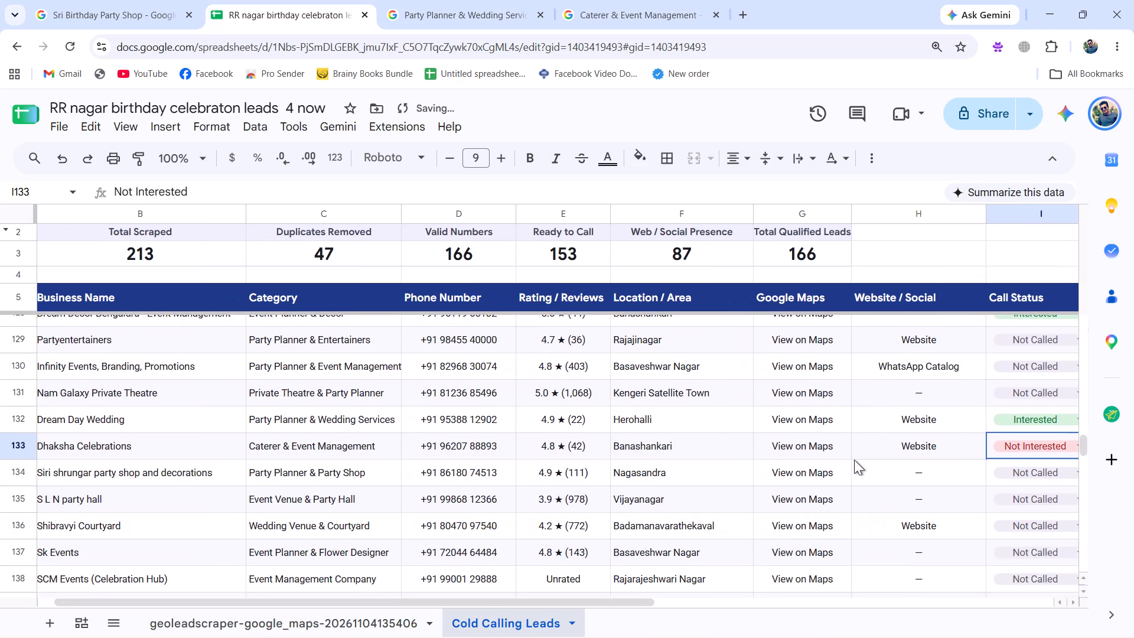
scroll(854, 460, down, 1)
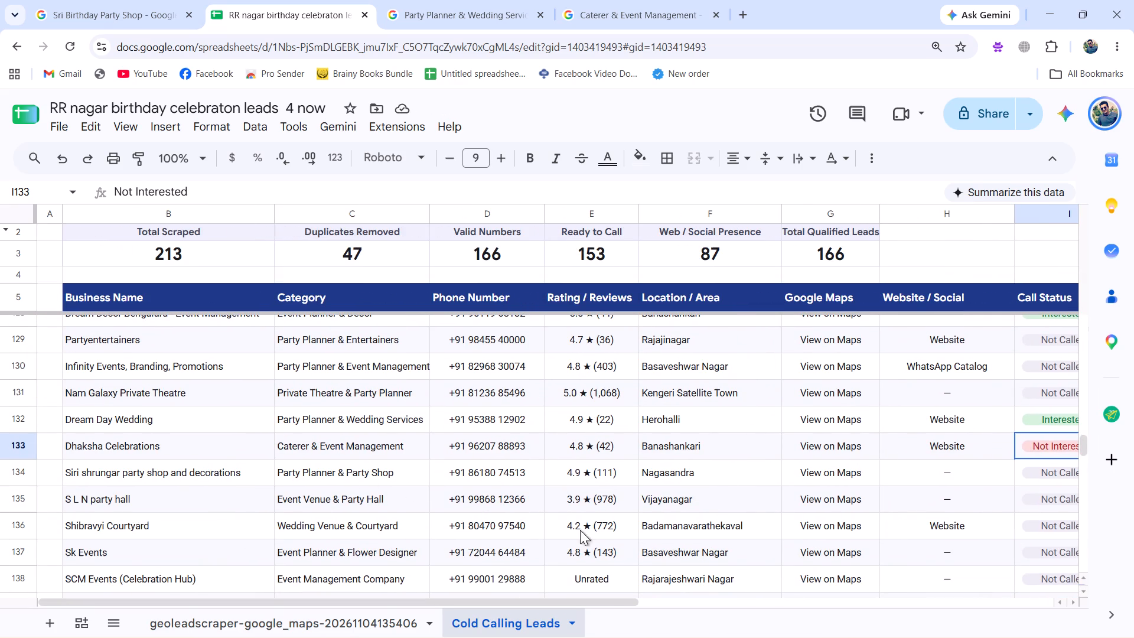
scroll(520, 483, down, 1)
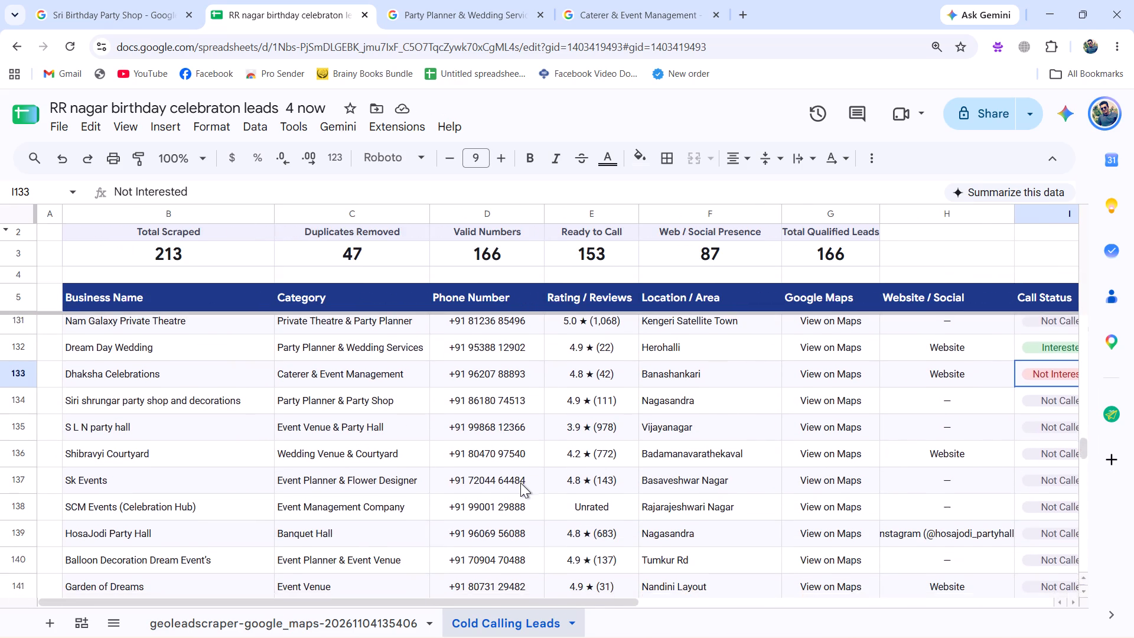
scroll(520, 483, down, 1)
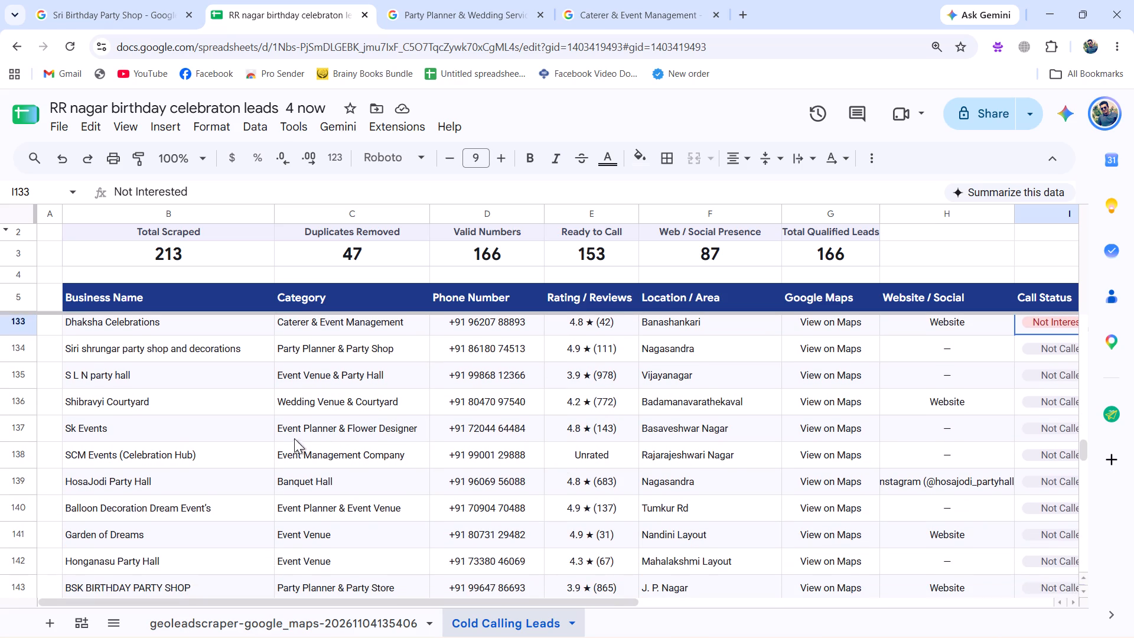
triple_click(236, 455)
triple_click(236, 455)
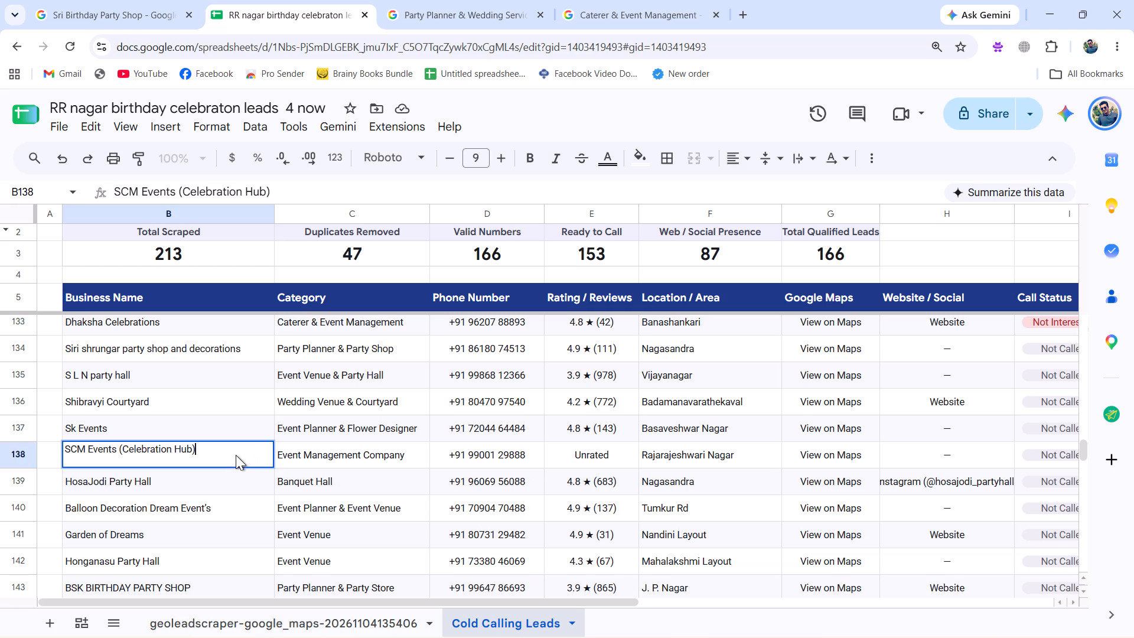
click(236, 455)
drag(236, 455, 227, 446)
triple_click(227, 446)
click(227, 446)
key(ctrl+c)
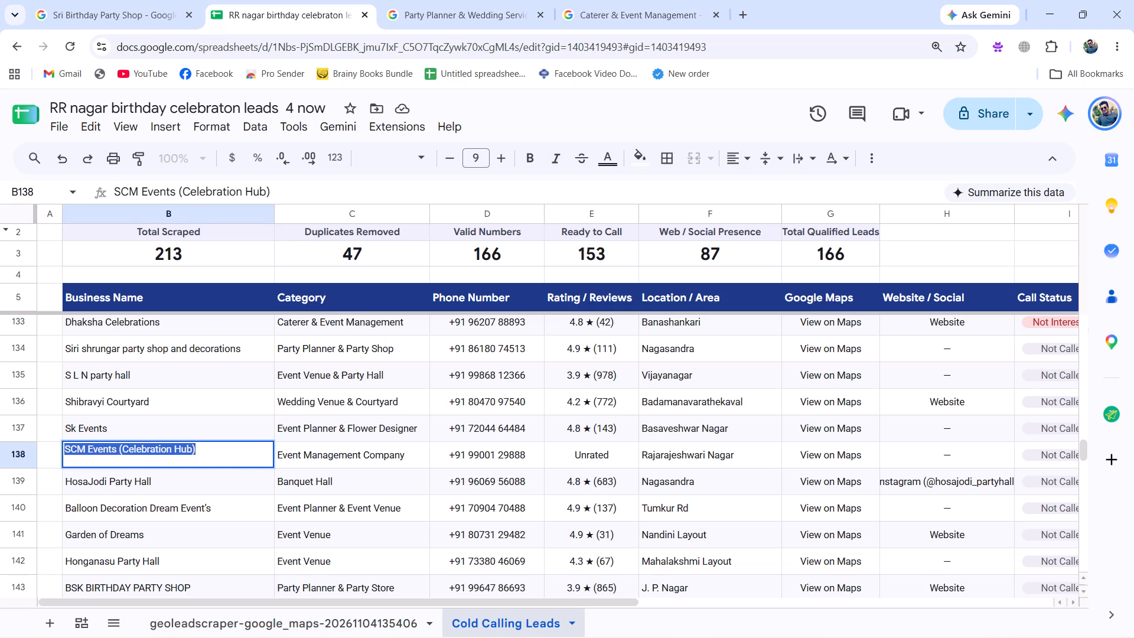
click(746, 9)
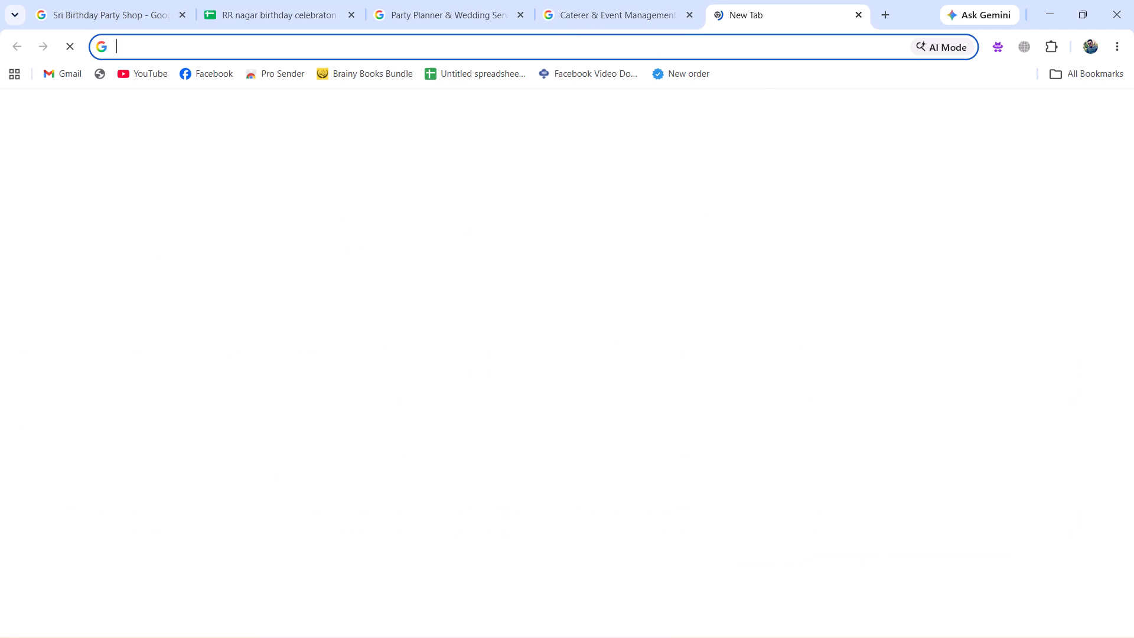
click(517, 48)
key(ctrl+v)
key(Return)
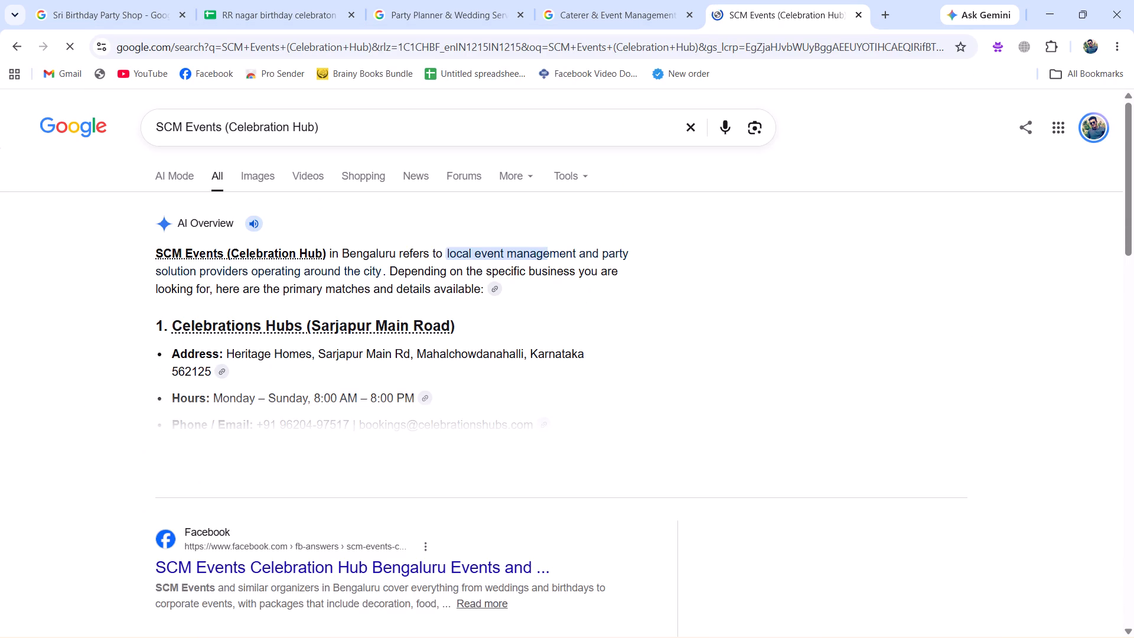
Review the search results and business listing for SCM Events (Celebration Hub), then return to the leads sheet and select its phone number in row 138.
scroll(402, 218, down, 3)
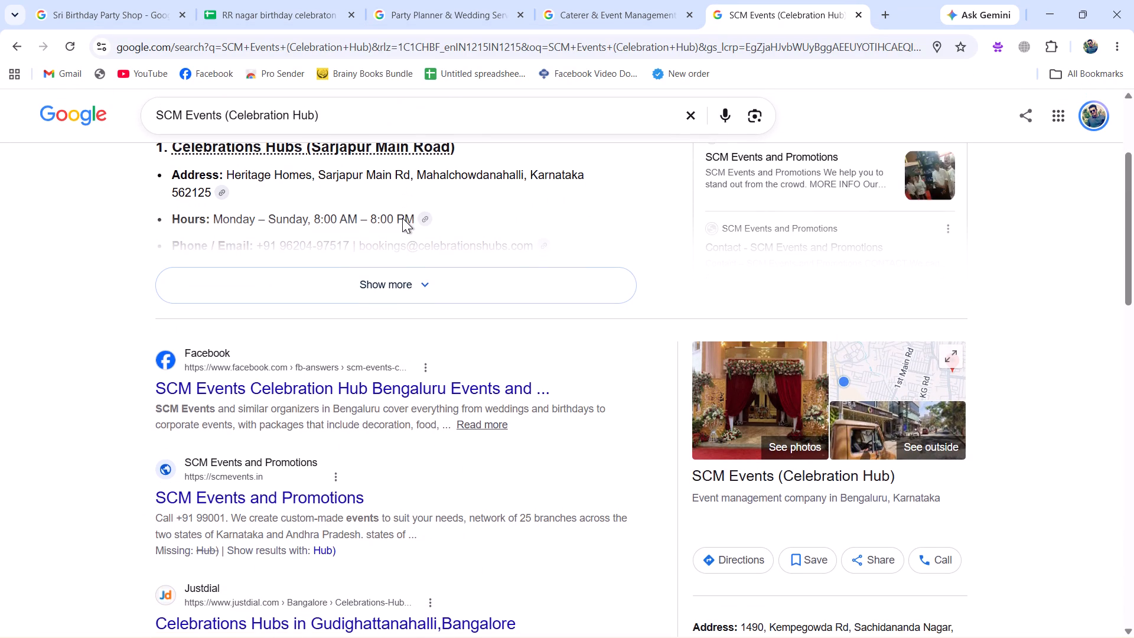
scroll(436, 356, down, 1)
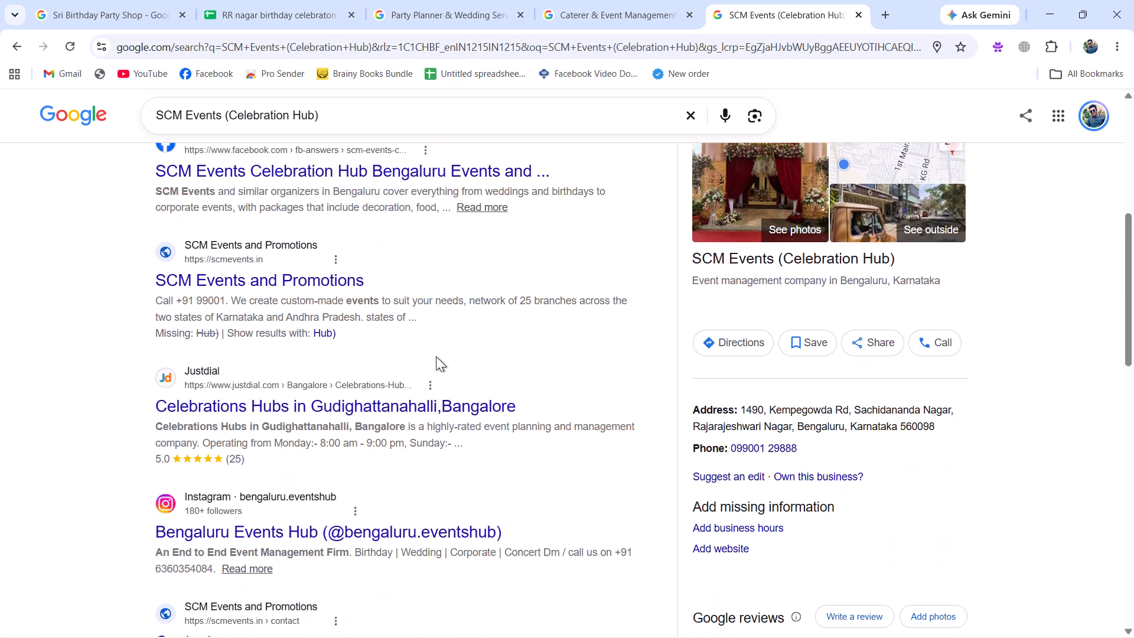
scroll(436, 356, down, 1)
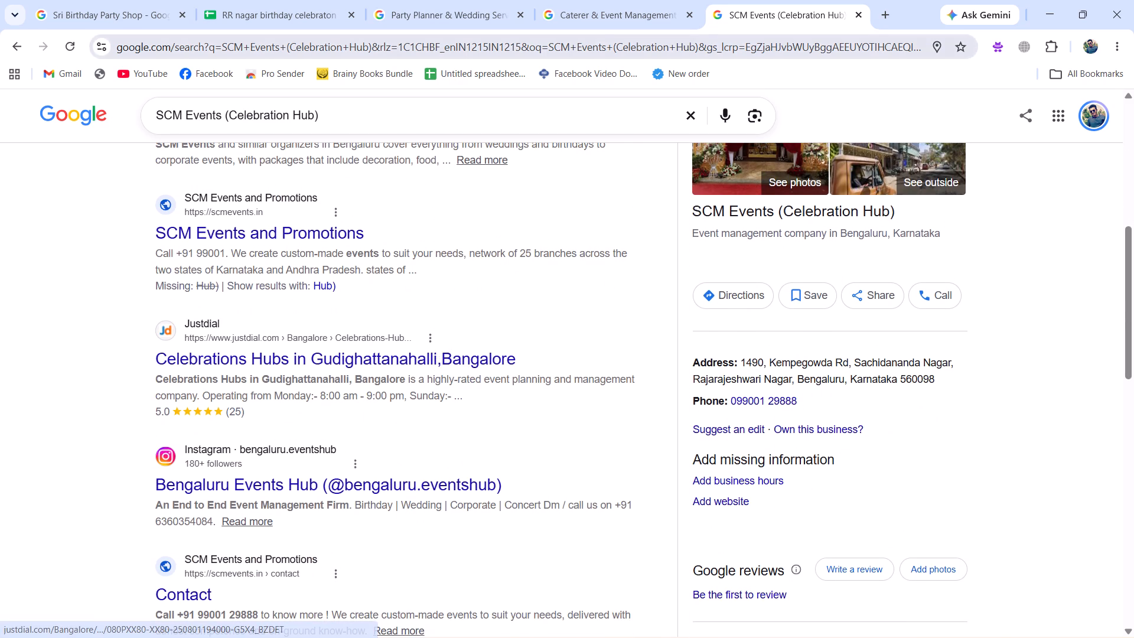
click(592, 14)
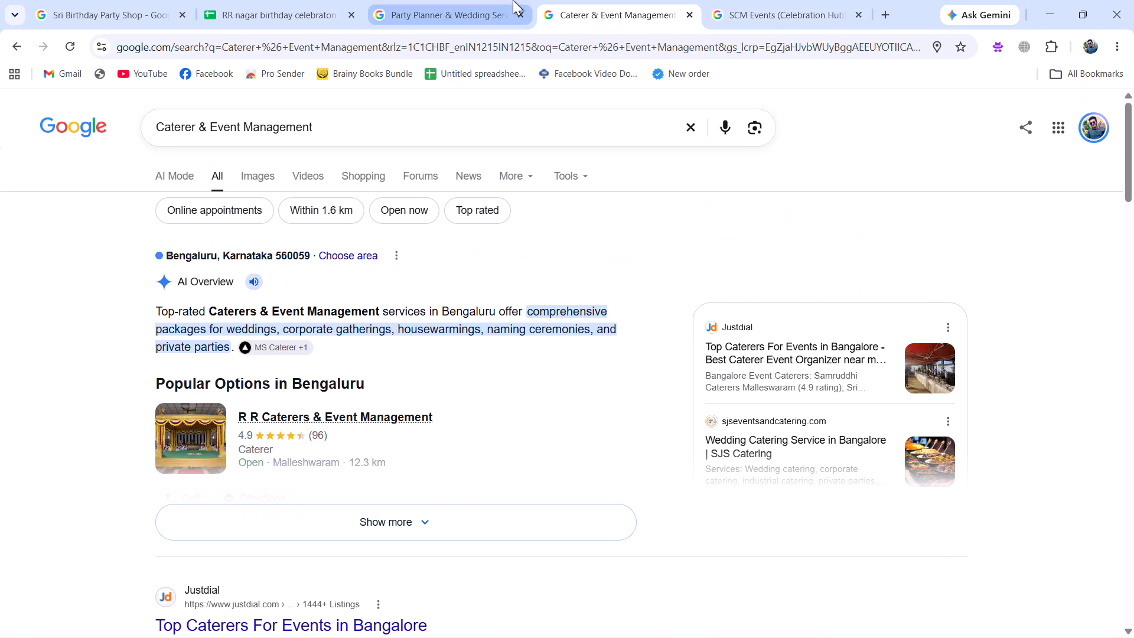
click(317, 0)
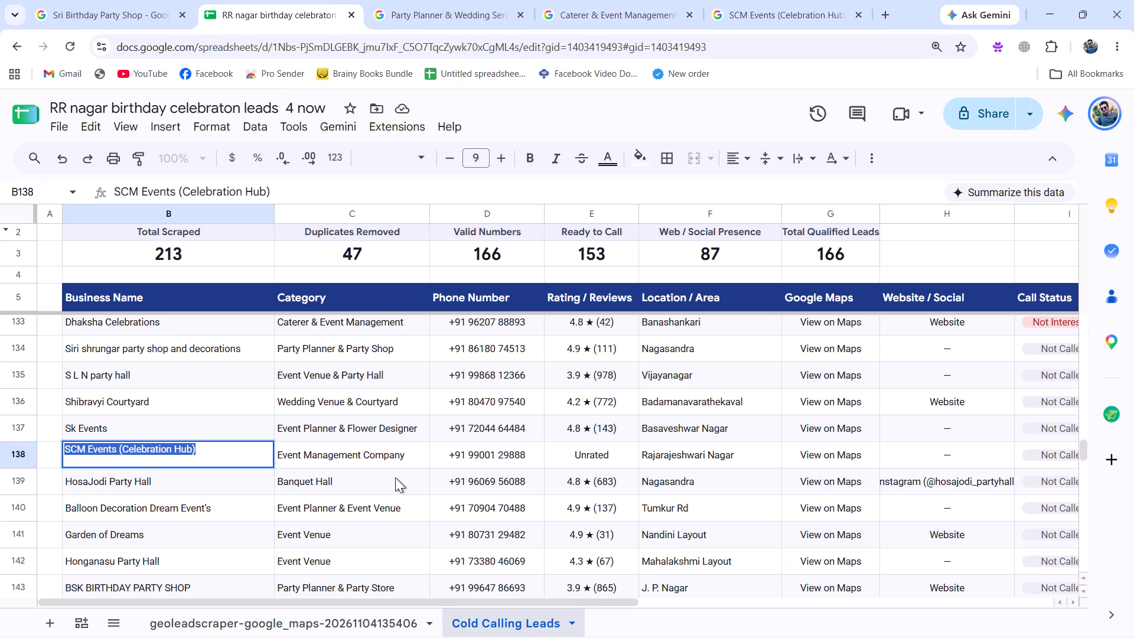
click(447, 464)
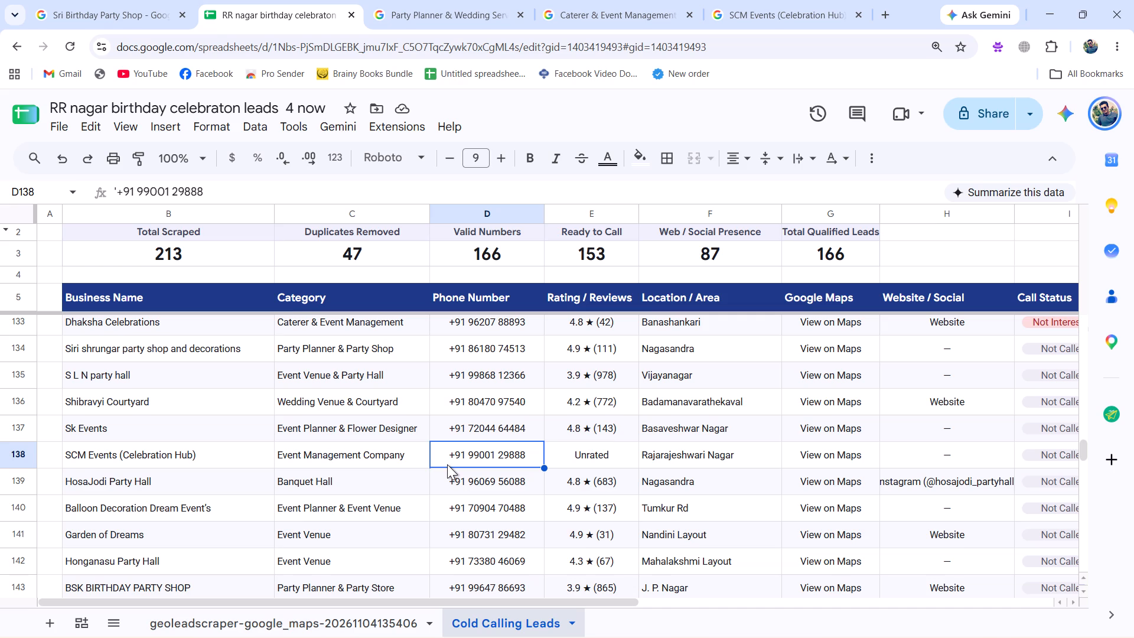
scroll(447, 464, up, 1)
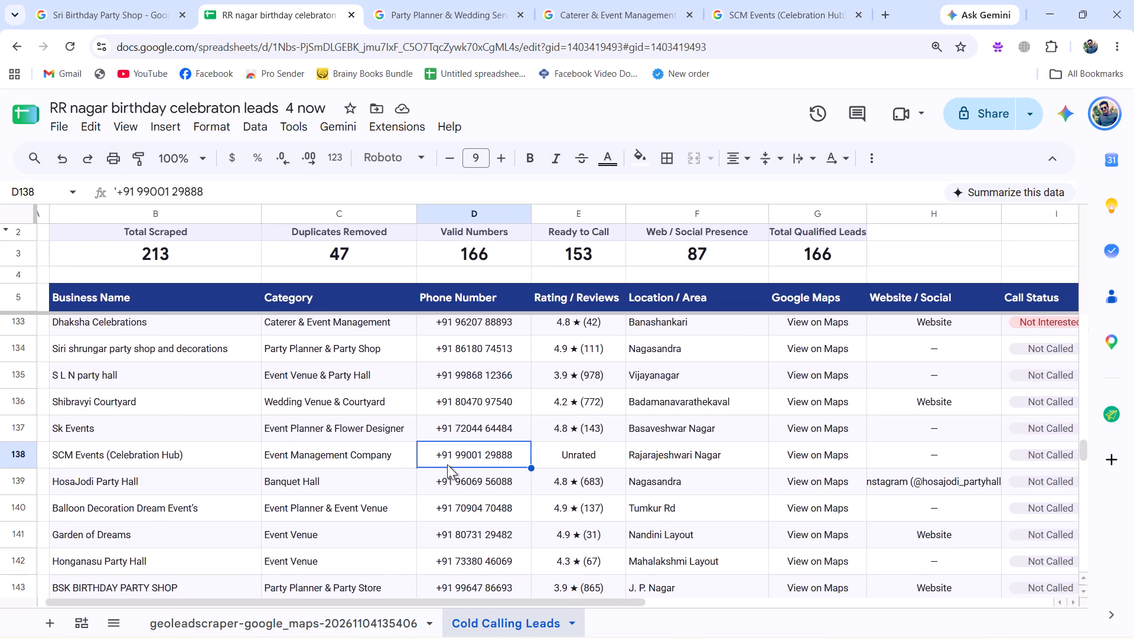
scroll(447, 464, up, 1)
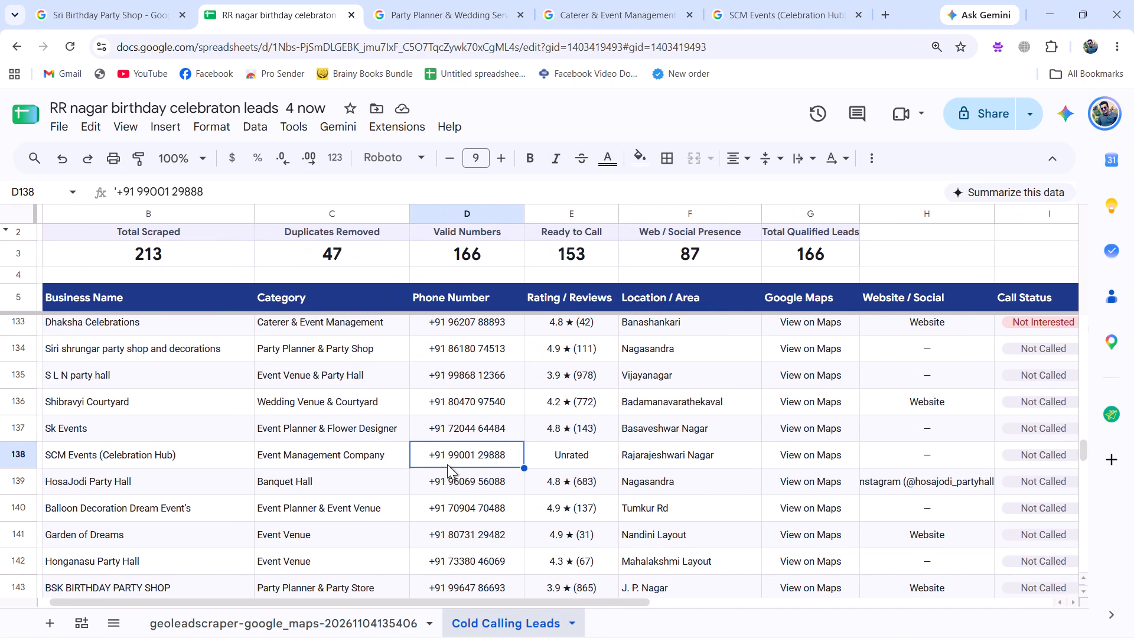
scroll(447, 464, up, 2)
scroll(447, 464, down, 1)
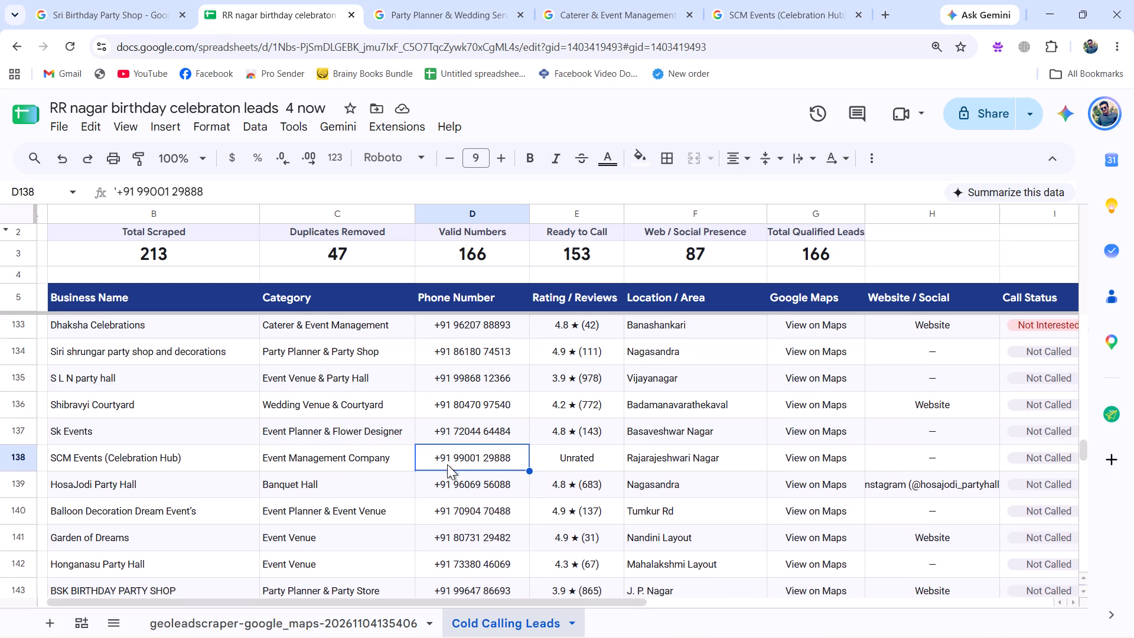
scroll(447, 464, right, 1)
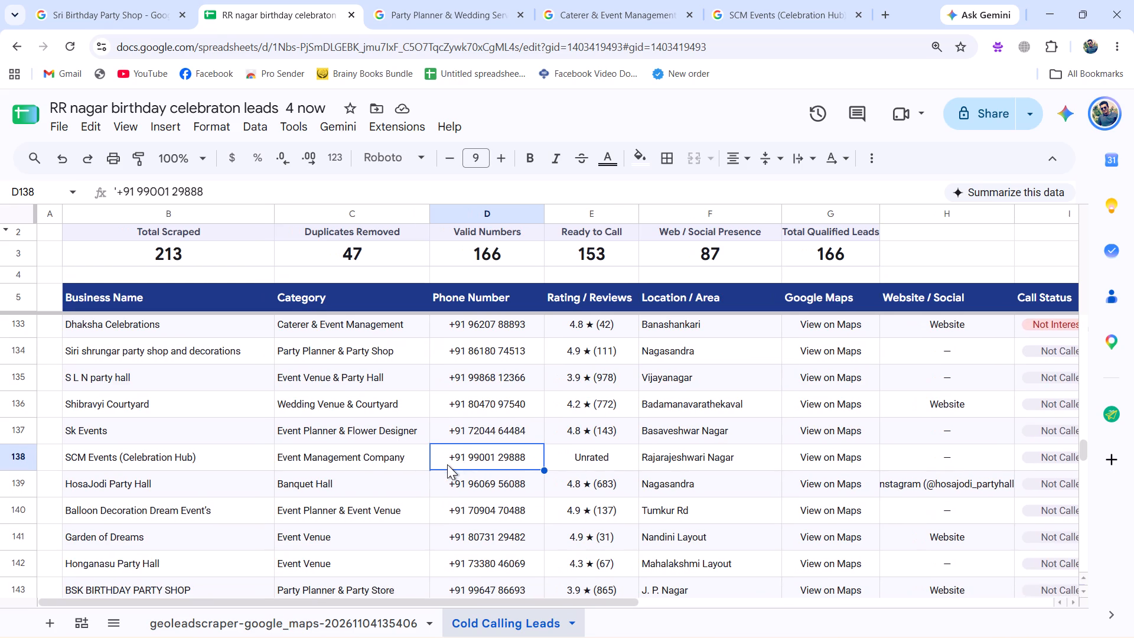
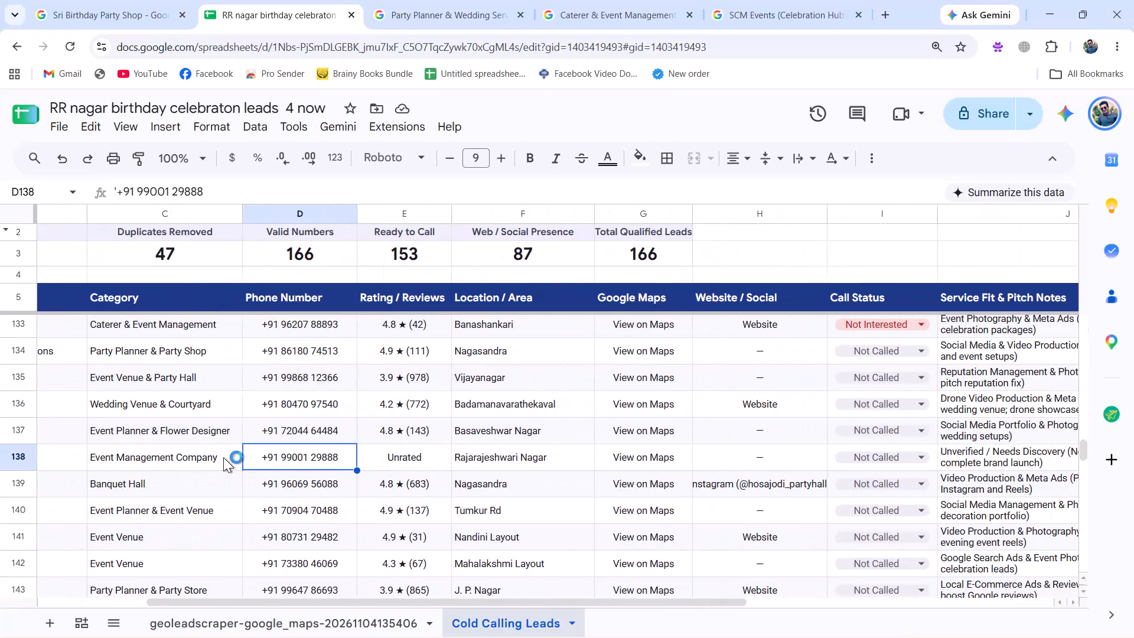
Set the Call Status of SCM Events (Celebration Hub) in row 138 to Interested.
click(895, 461)
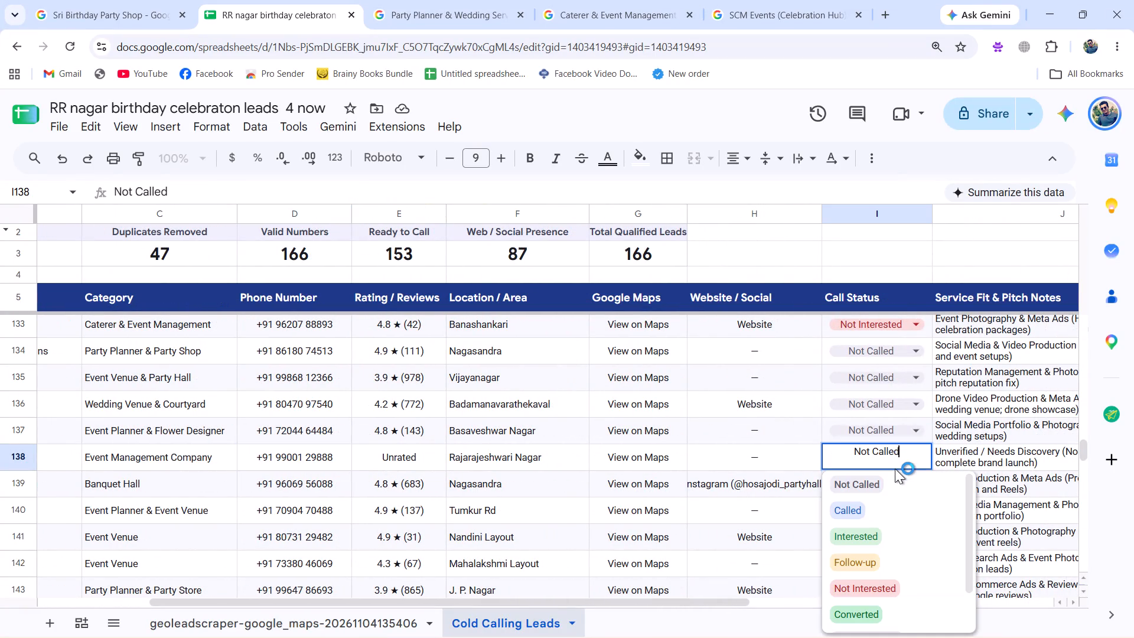
click(853, 532)
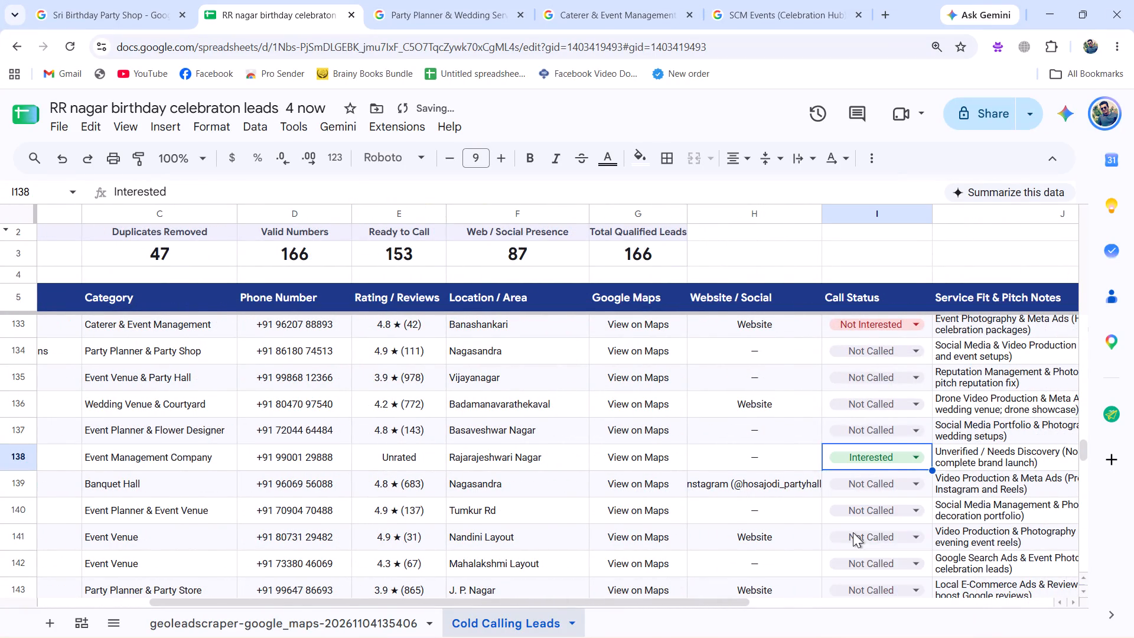
Copy the business name Garden of Dreams from row 141 and search Google for it in a new browser tab.
scroll(853, 532, right, 2)
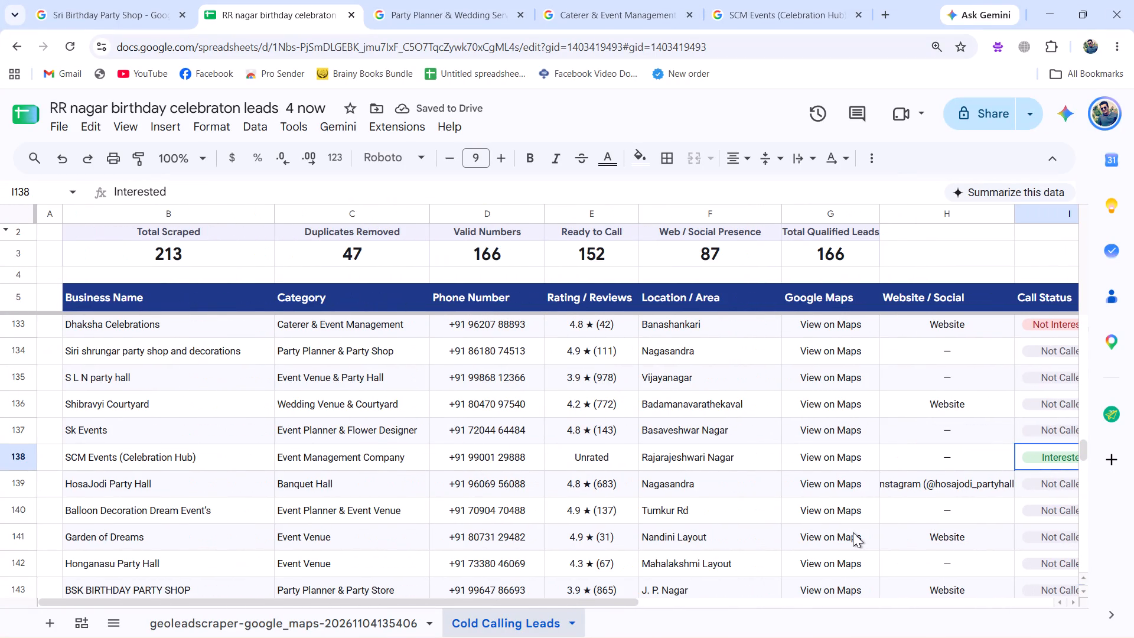
scroll(853, 532, left, 1)
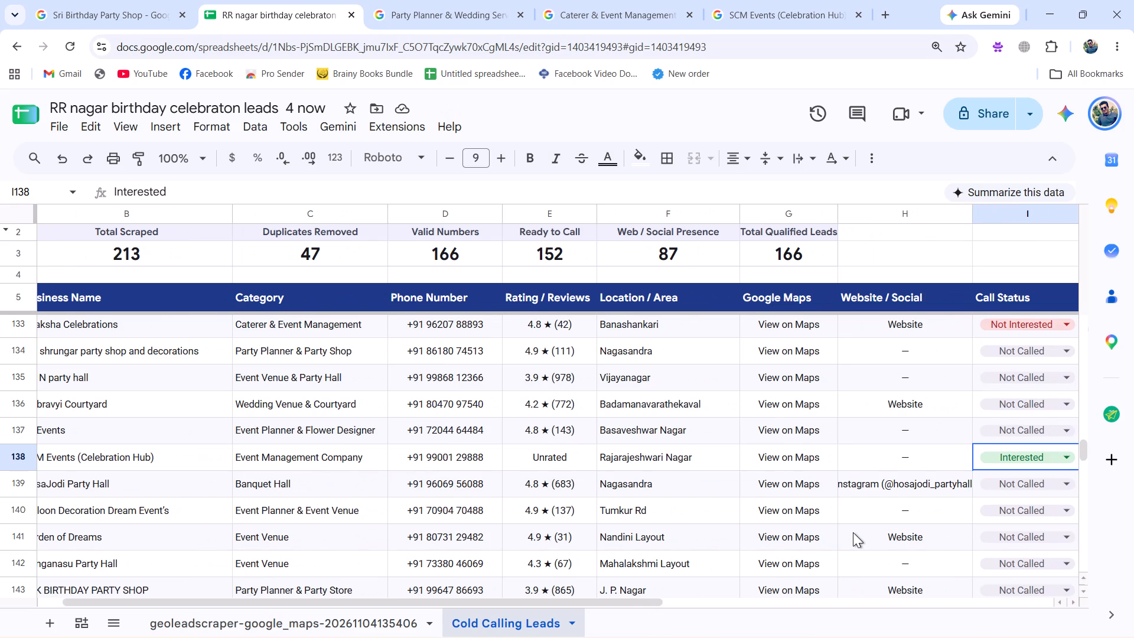
scroll(853, 532, down, 1)
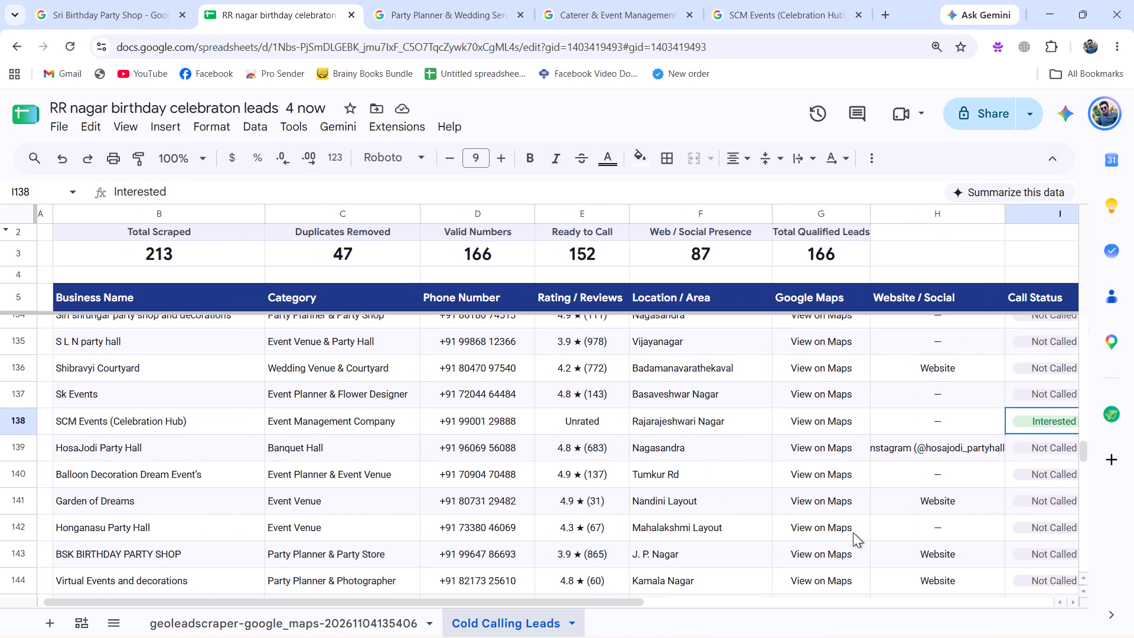
scroll(853, 532, down, 1)
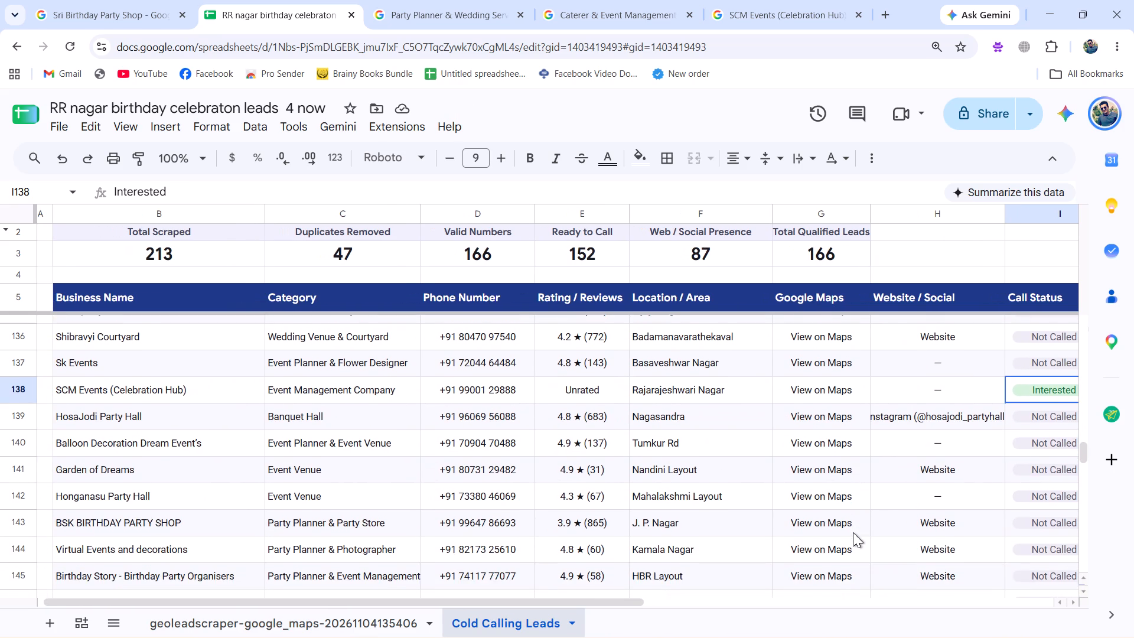
scroll(853, 532, down, 1)
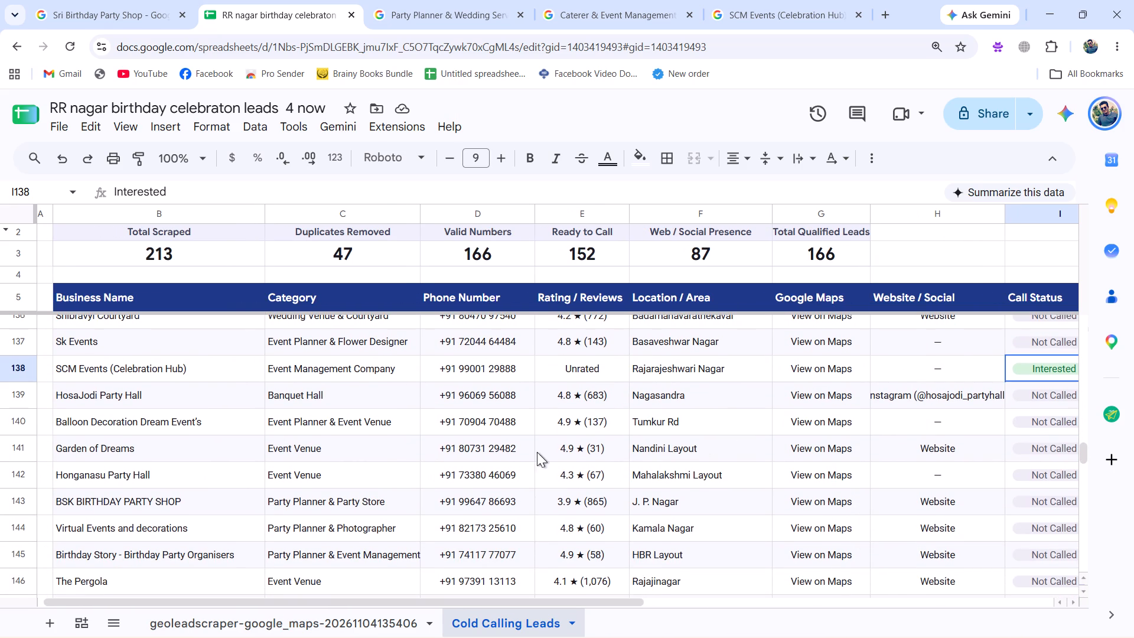
click(373, 461)
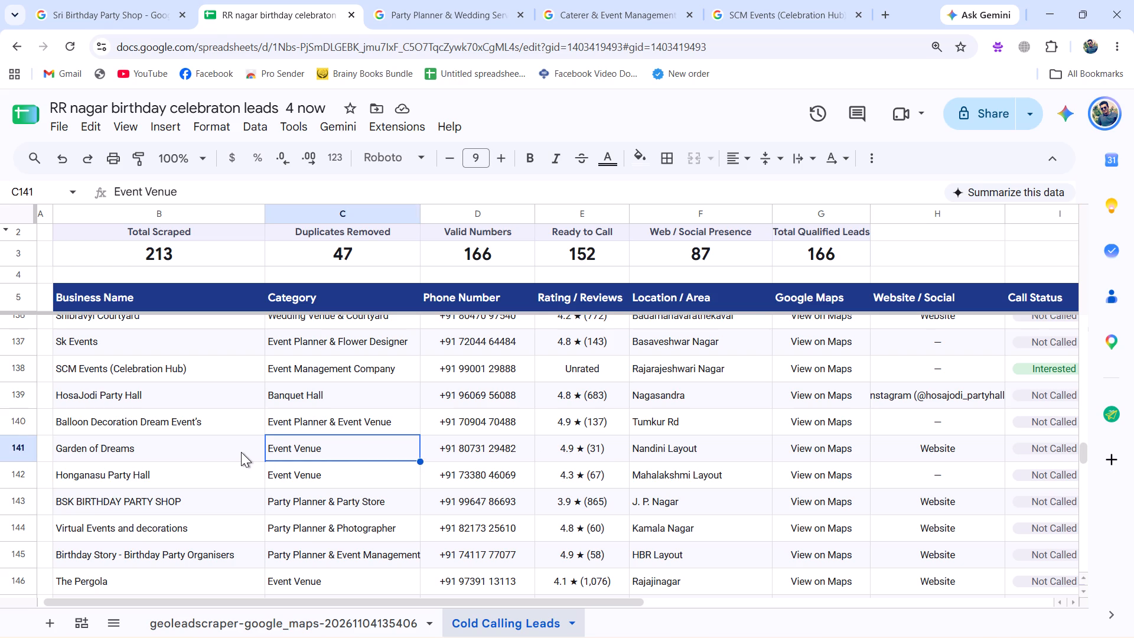
triple_click(241, 452)
triple_click(241, 452)
click(241, 452)
triple_click(237, 447)
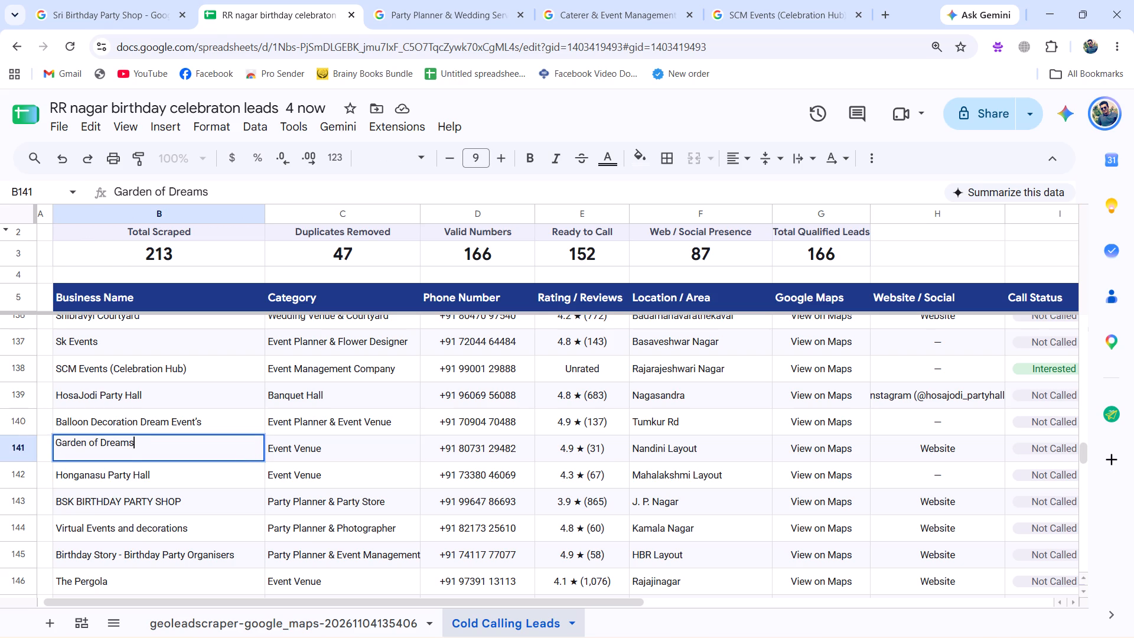
click(237, 447)
key(ctrl+c)
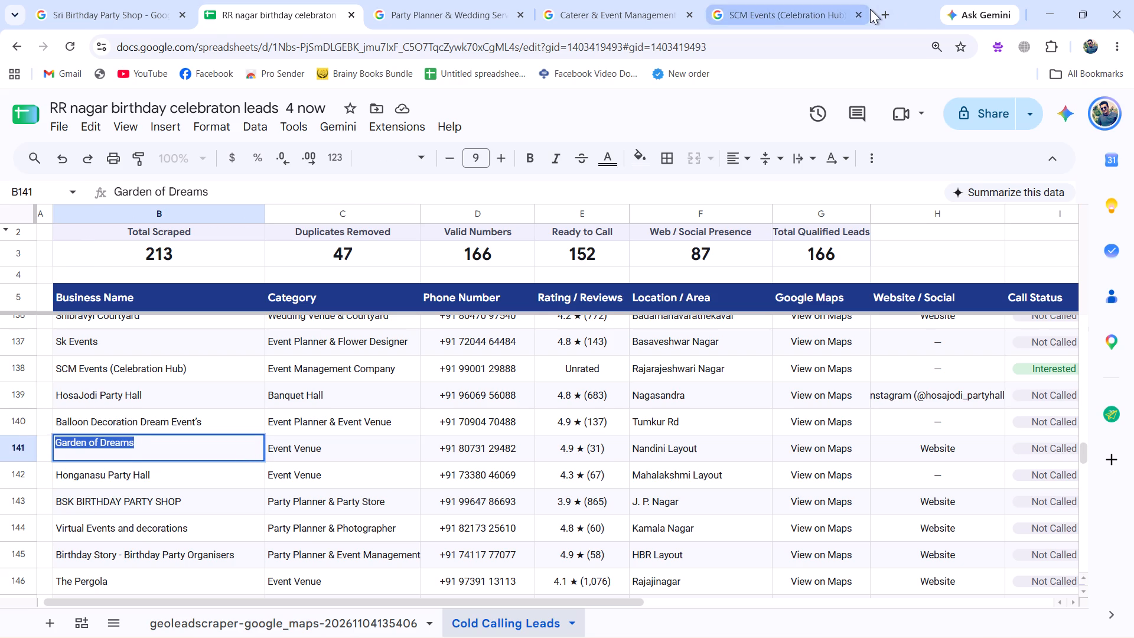
click(887, 9)
click(665, 41)
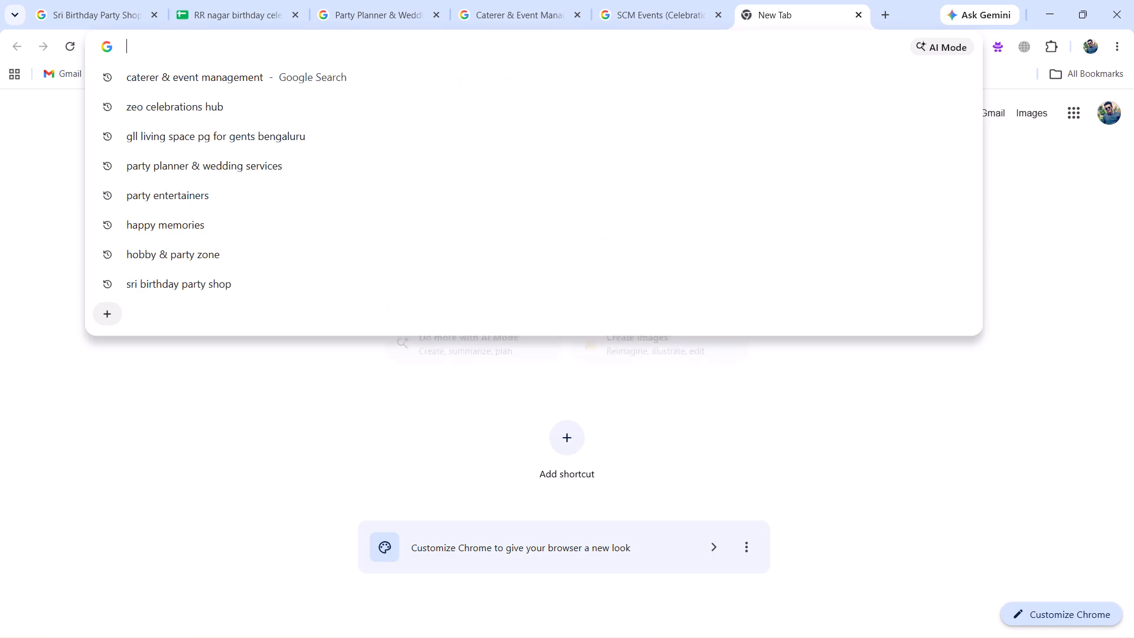
key(ctrl+v)
key(Return)
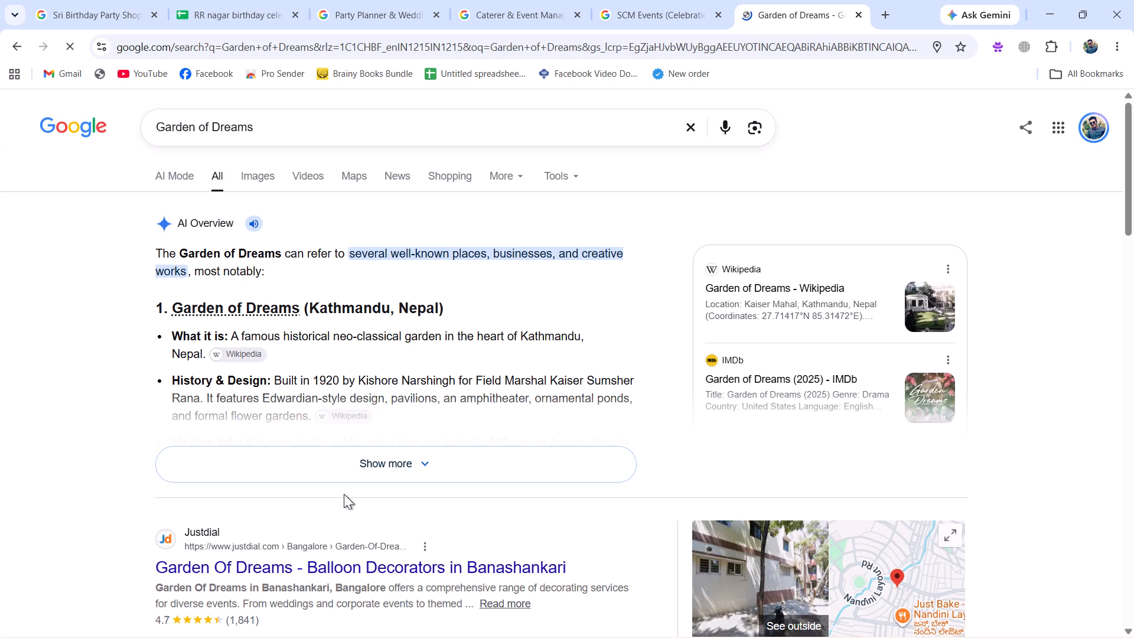
Review the Google search results for Garden of Dreams, including the Justdial entry and the business listing.
scroll(344, 494, down, 1)
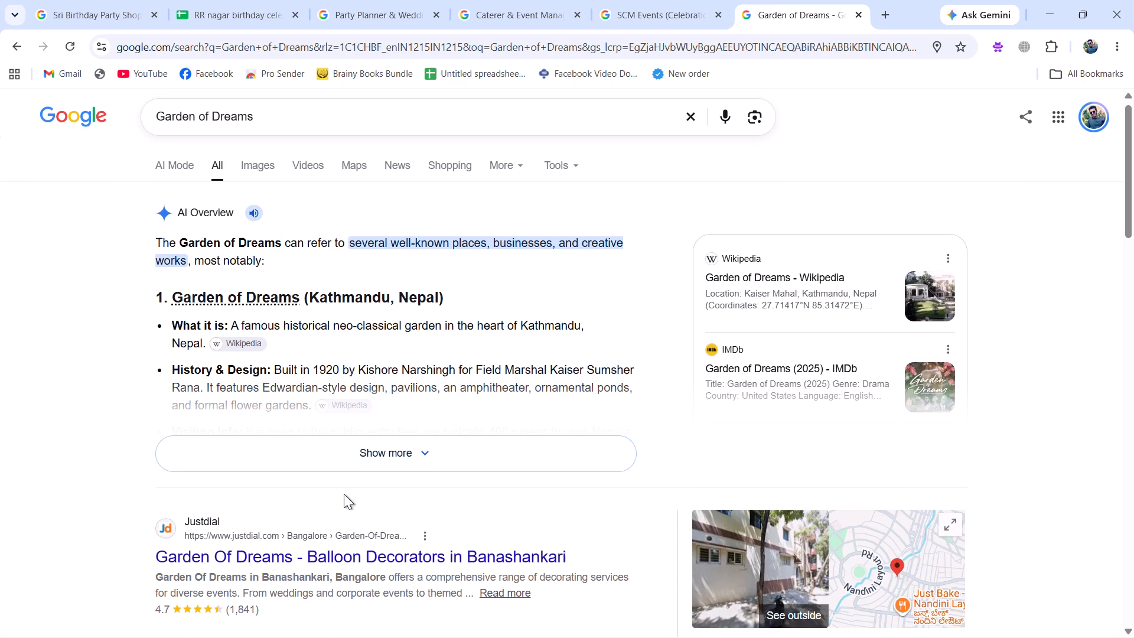
scroll(344, 494, up, 1)
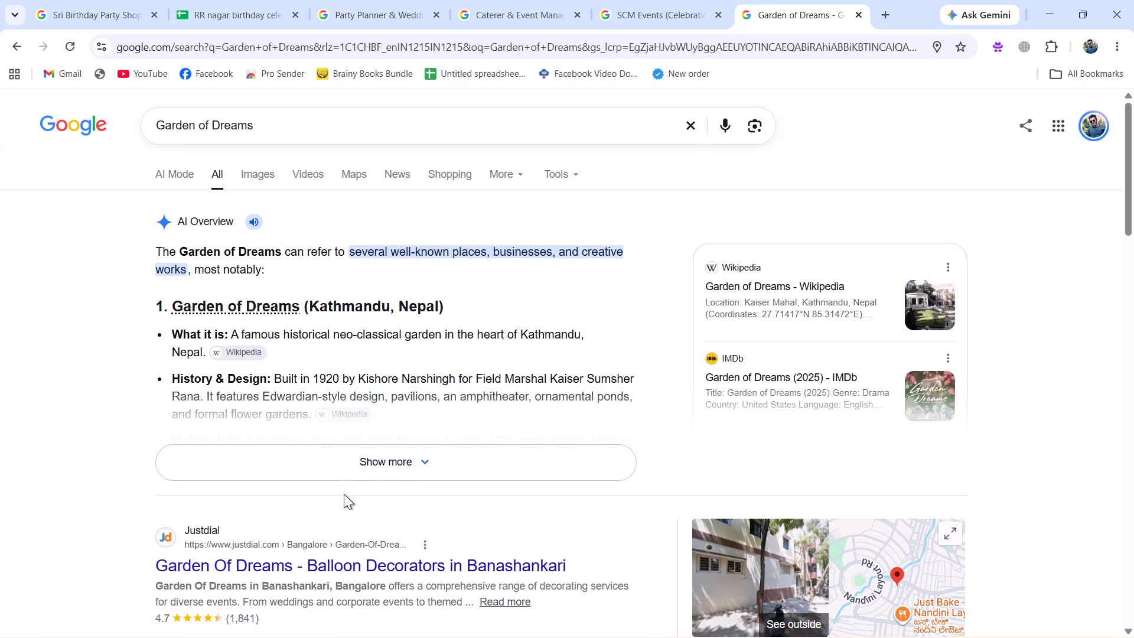
scroll(344, 494, down, 1)
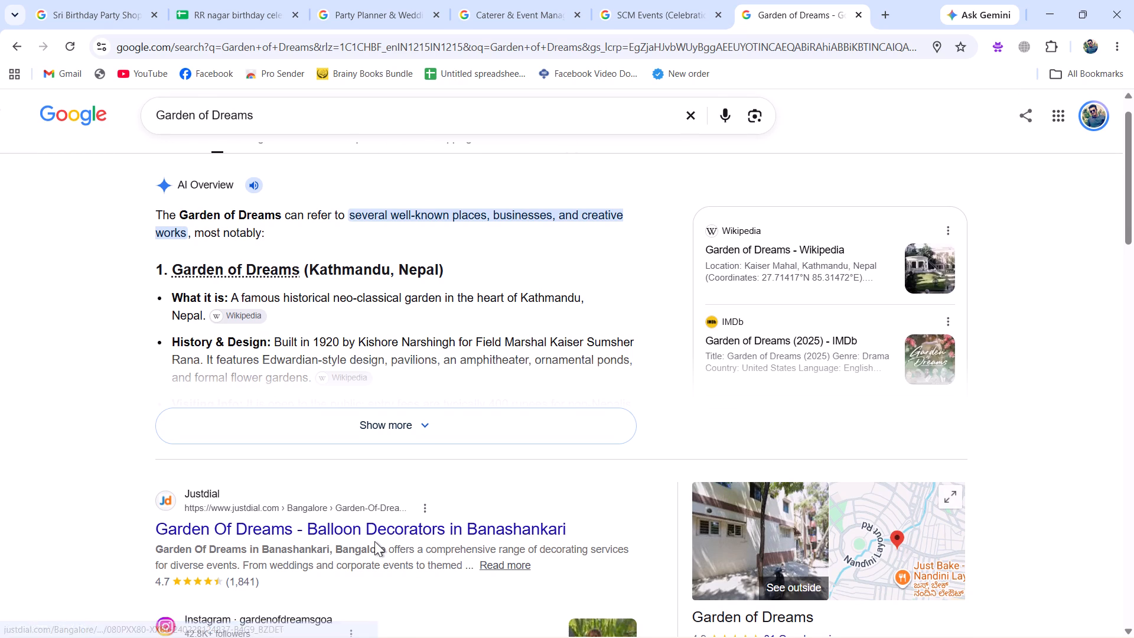
scroll(374, 541, up, 1)
scroll(374, 541, down, 1)
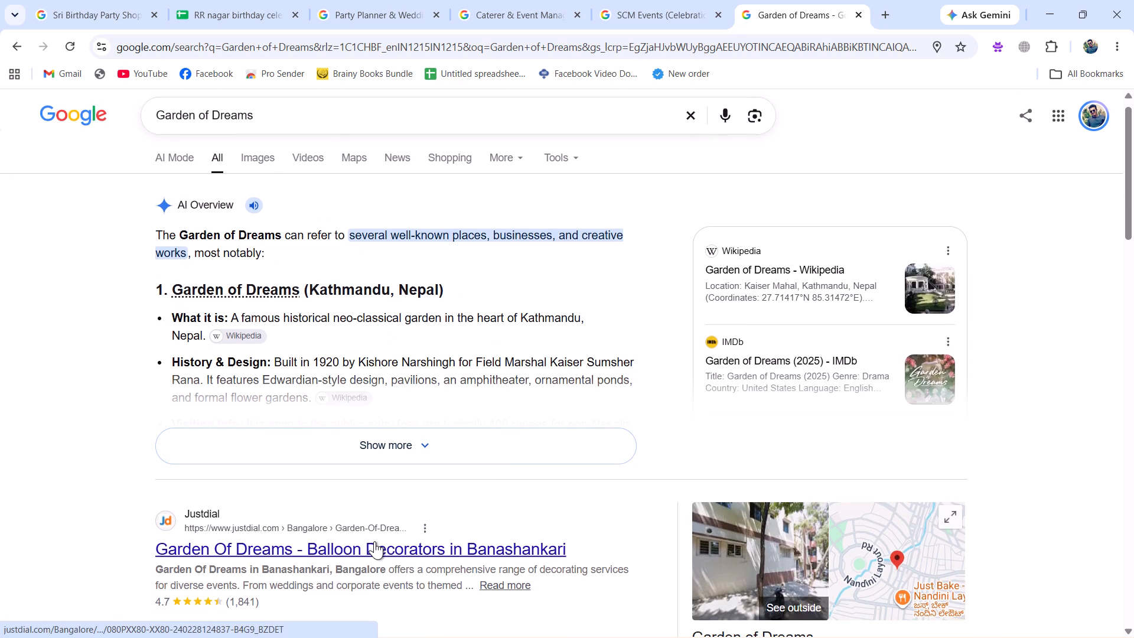
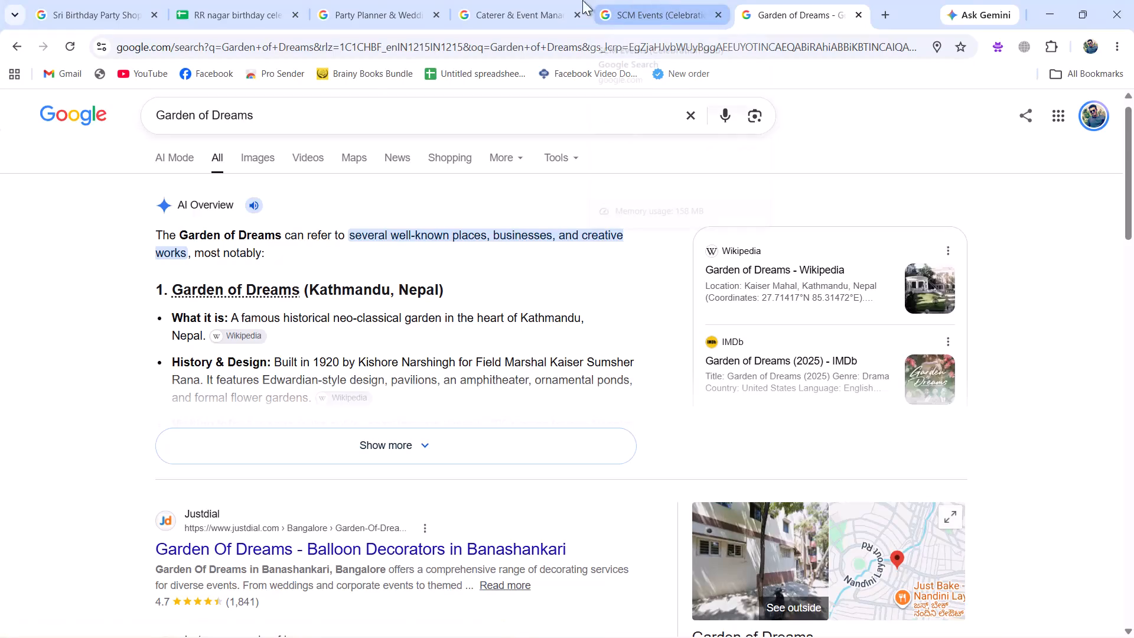
Return to the RR nagar leads sheet and go to the phone number of Garden of Dreams in row 141.
click(211, 6)
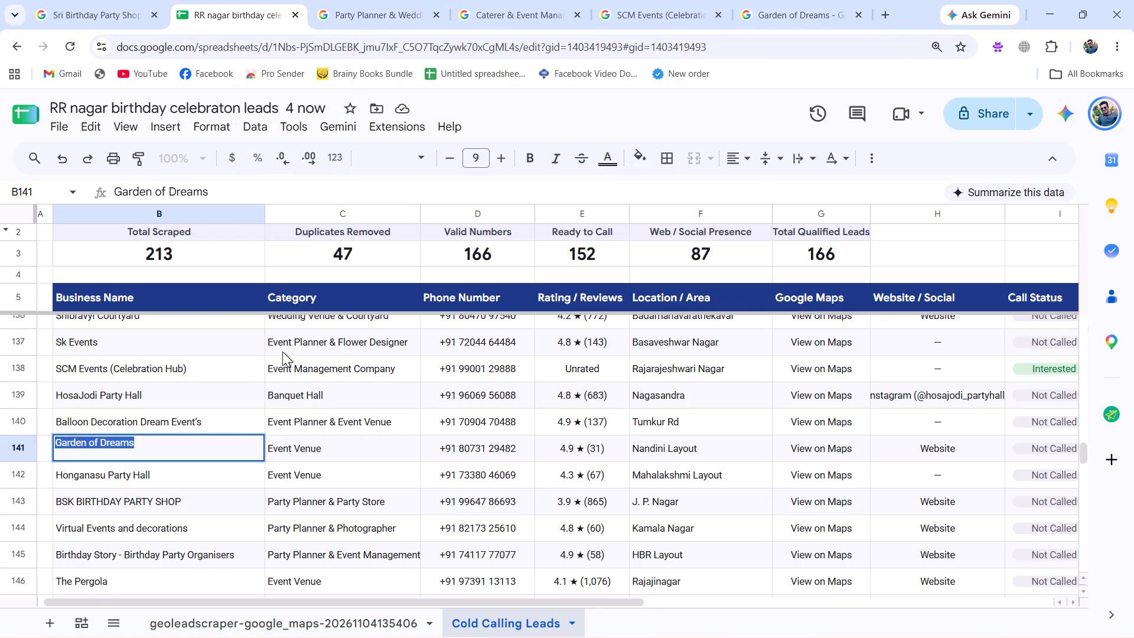
click(295, 477)
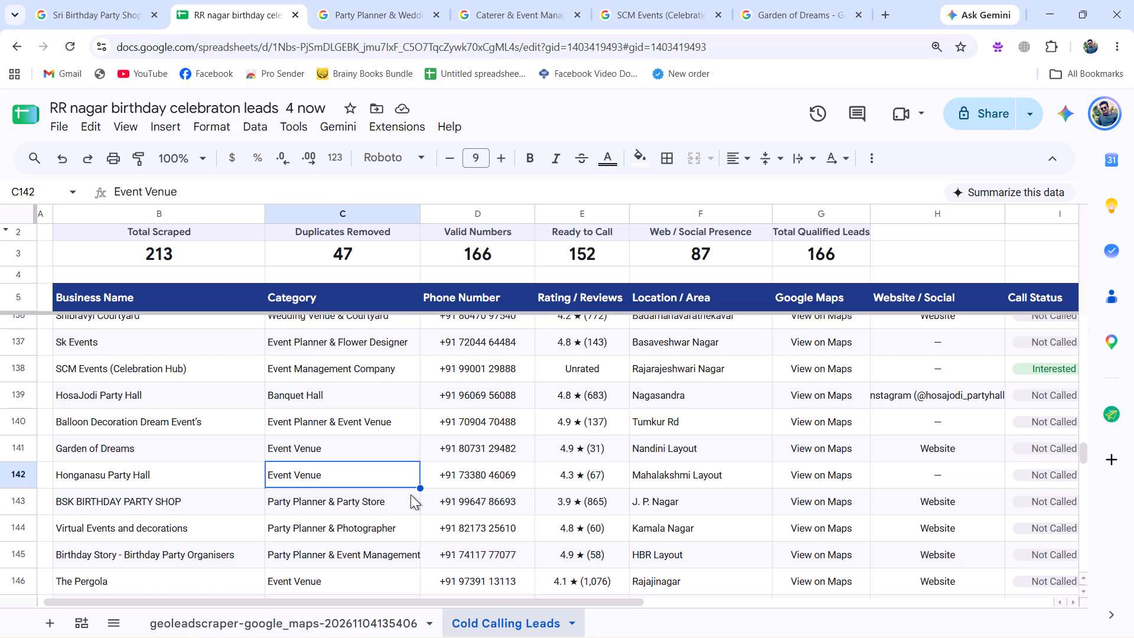
click(387, 453)
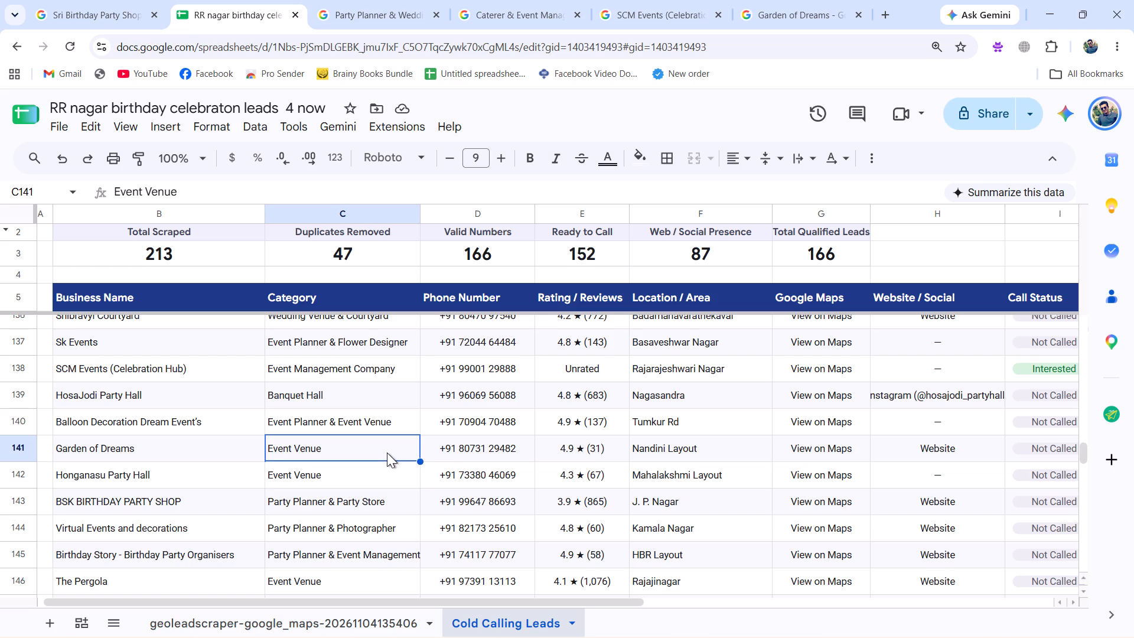
Check the business name of Garden of Dreams in row 141 and select its phone number for the call.
click(183, 448)
click(451, 447)
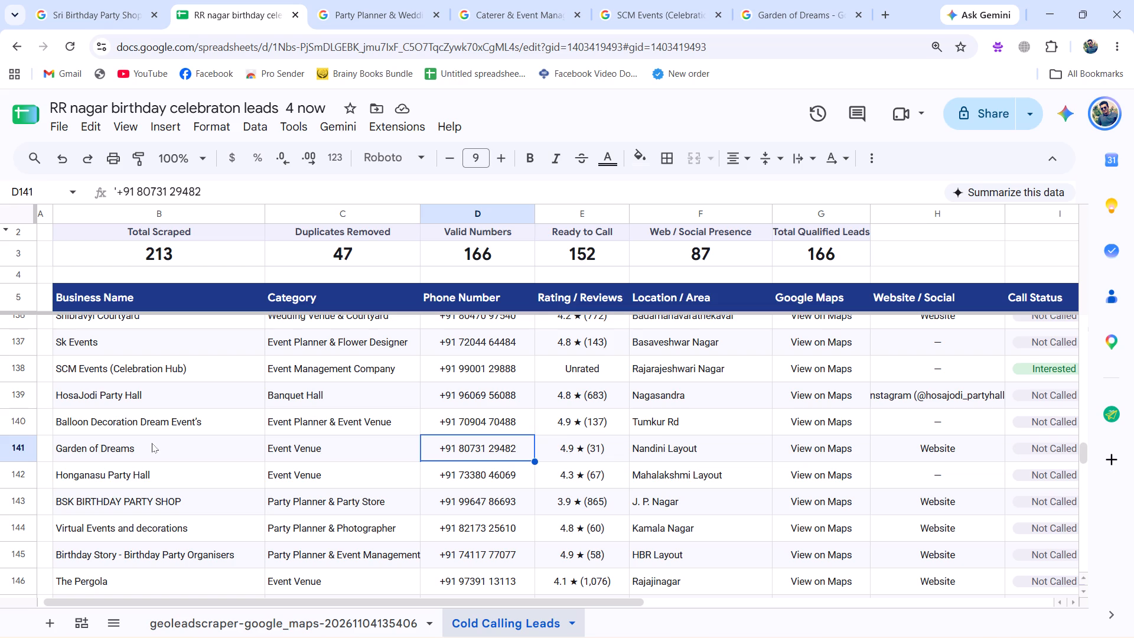
Go back through the earlier leads above row 134 in the Cold Calling Leads sheet to review their call statuses.
scroll(152, 443, up, 3)
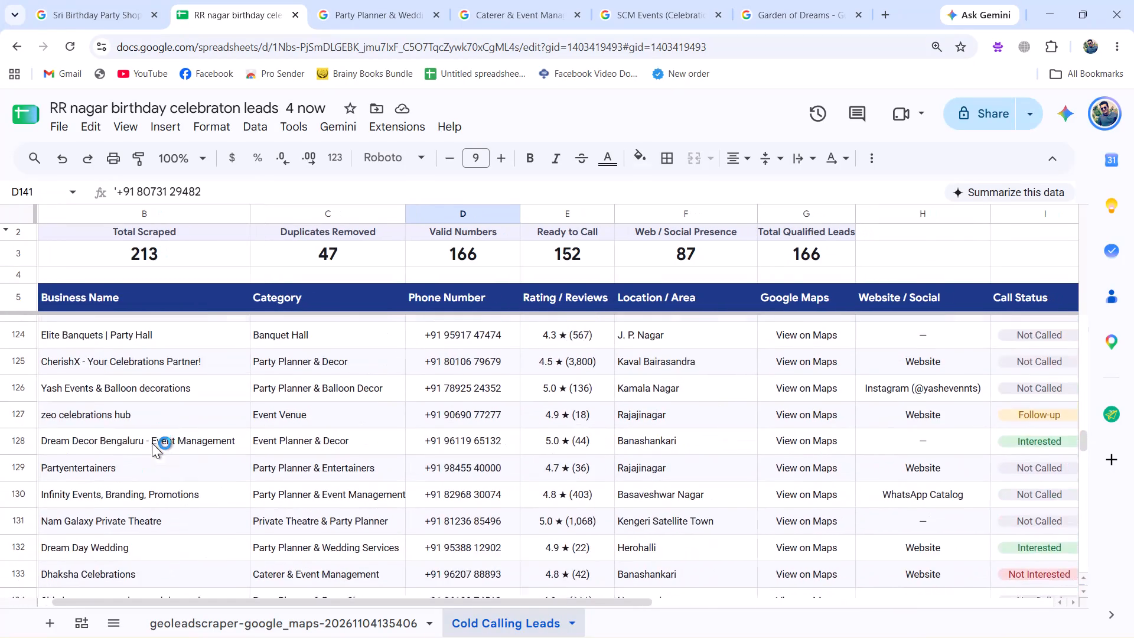
Look back through the Cold Calling Leads rows above row 141, examining the businesses and their call statuses.
scroll(152, 443, up, 4)
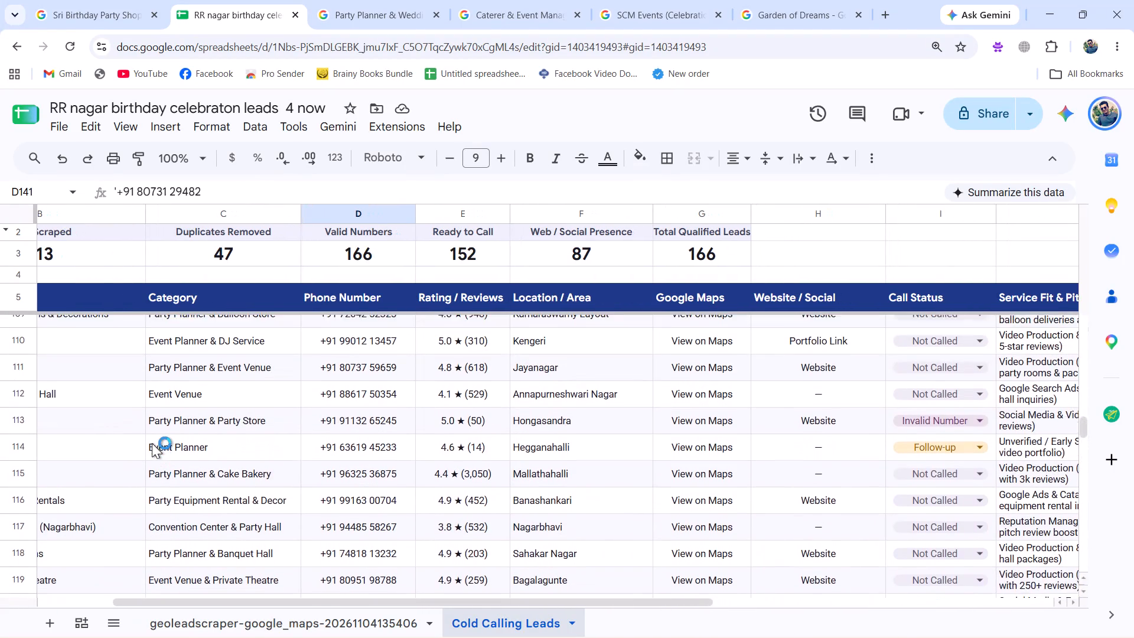
scroll(152, 443, up, 4)
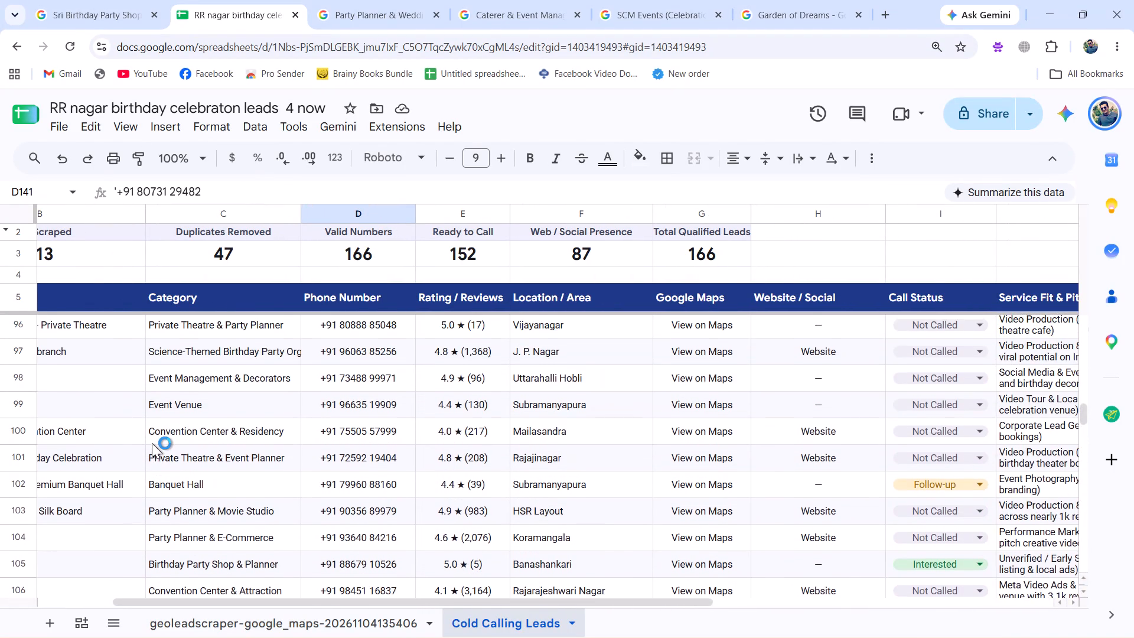
scroll(152, 443, up, 4)
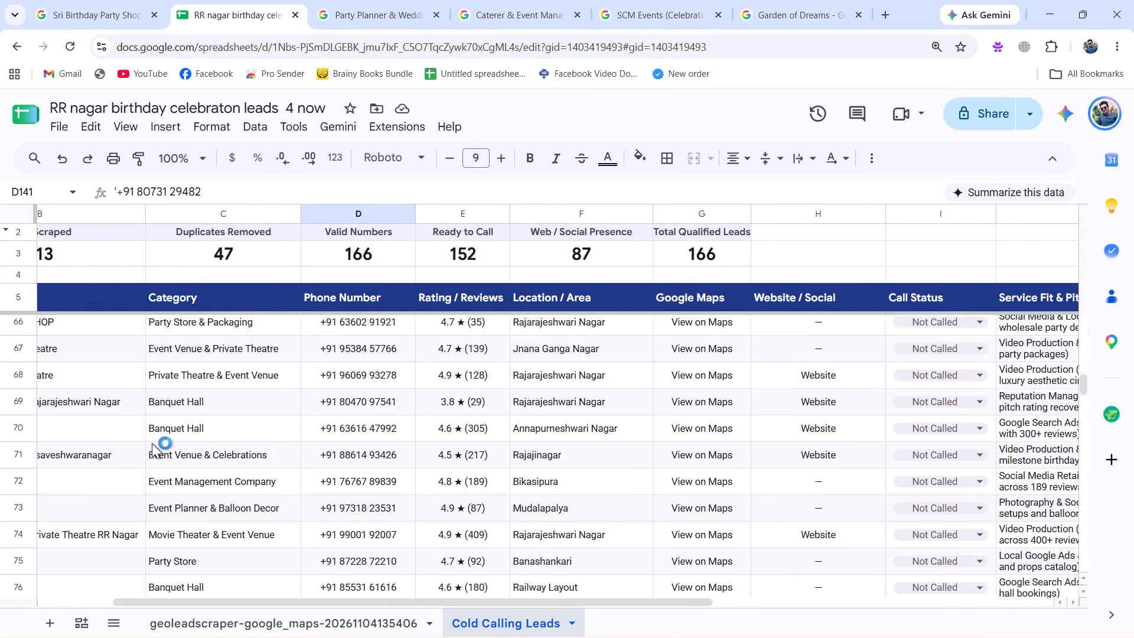
scroll(152, 443, up, 1)
scroll(299, 459, right, 3)
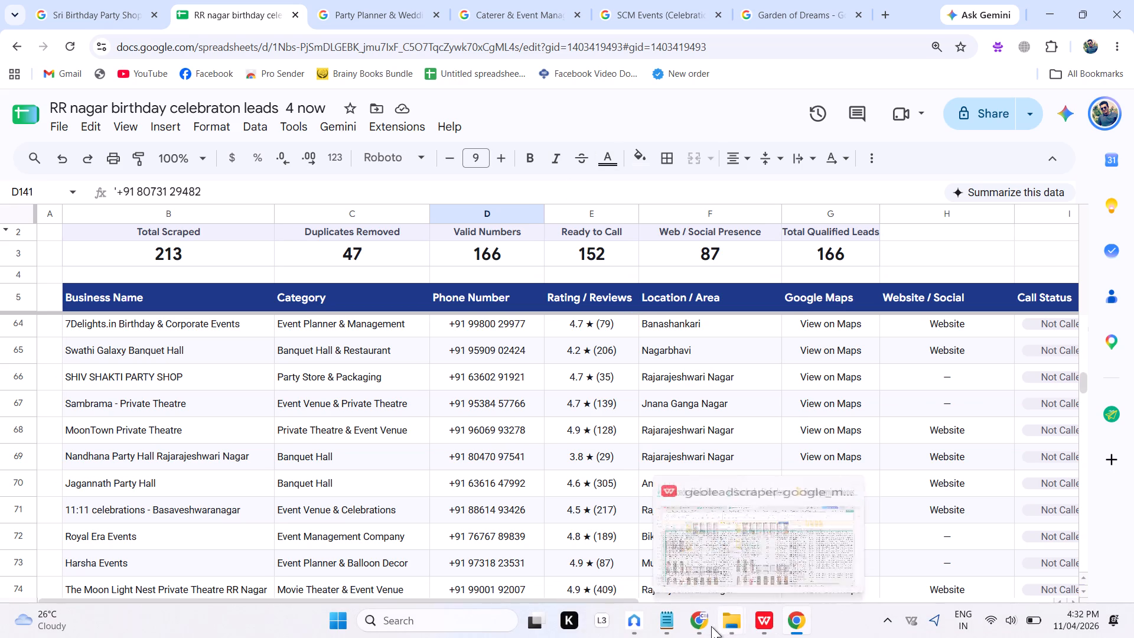
Switch to the other Chrome window and open the SuperProfile website (superprofile.bio/in) in a new tab.
click(704, 621)
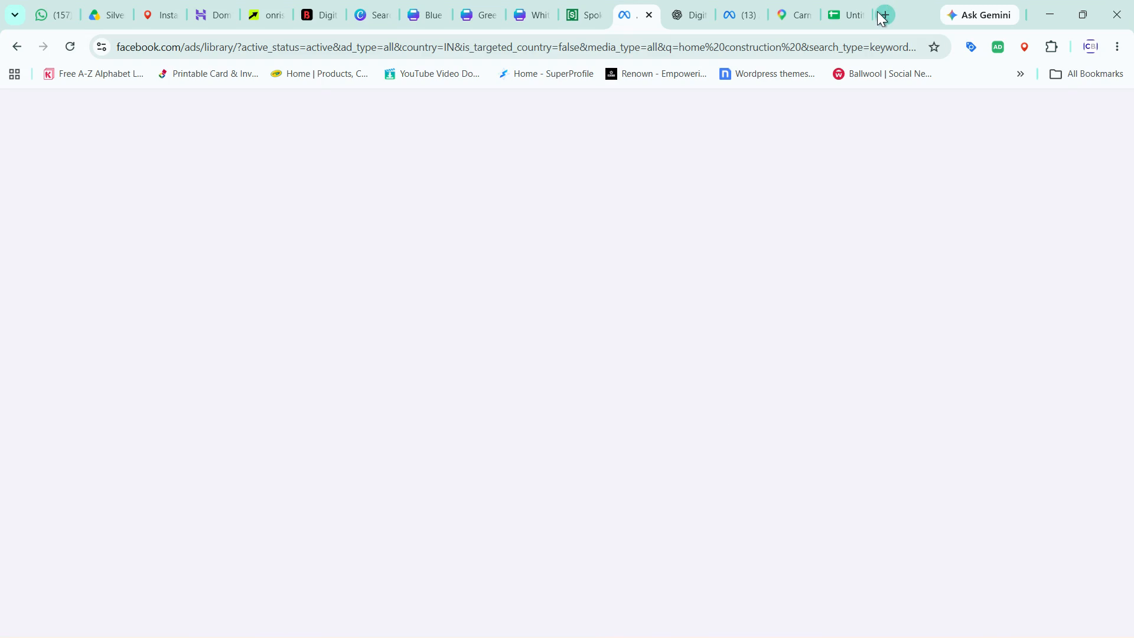
click(876, 12)
click(606, 41)
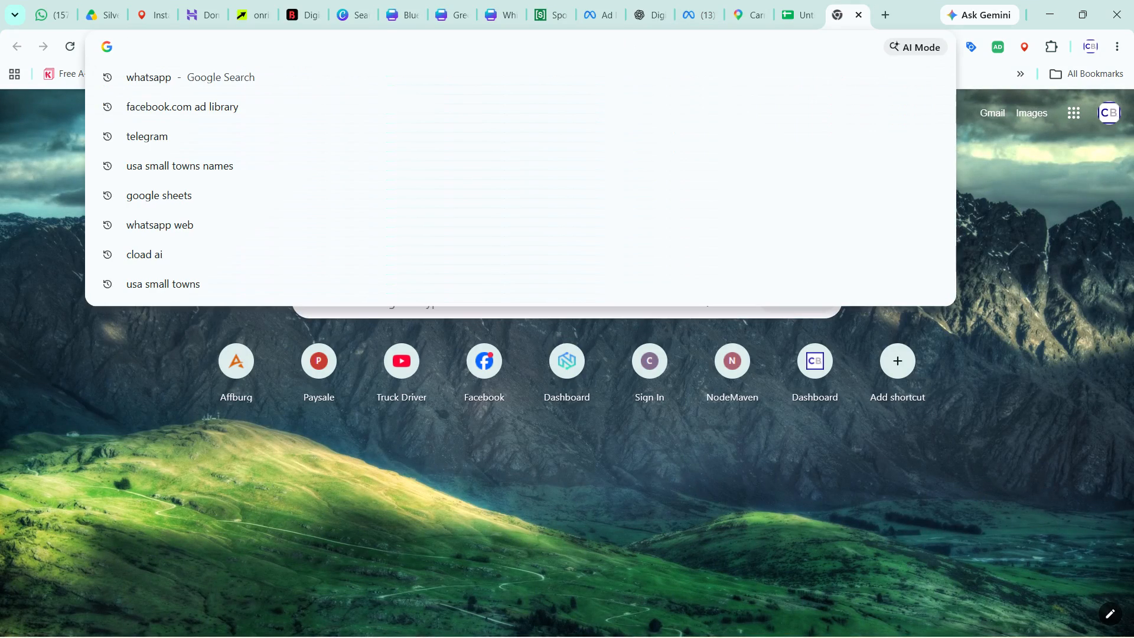
key(s)
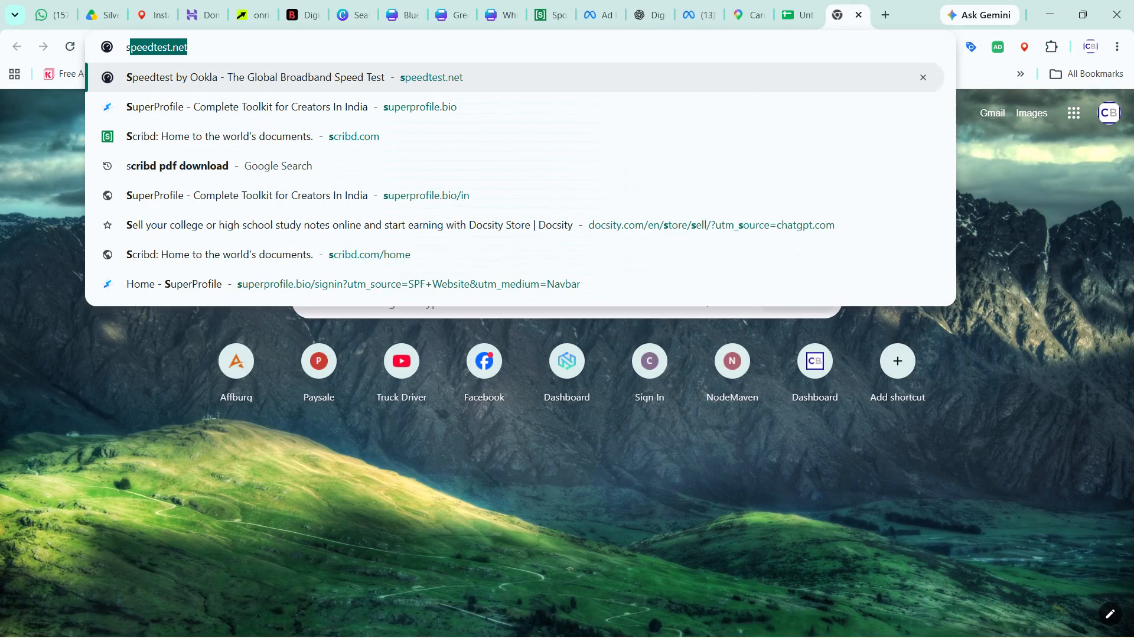
key(p)
key(ctrl+a)
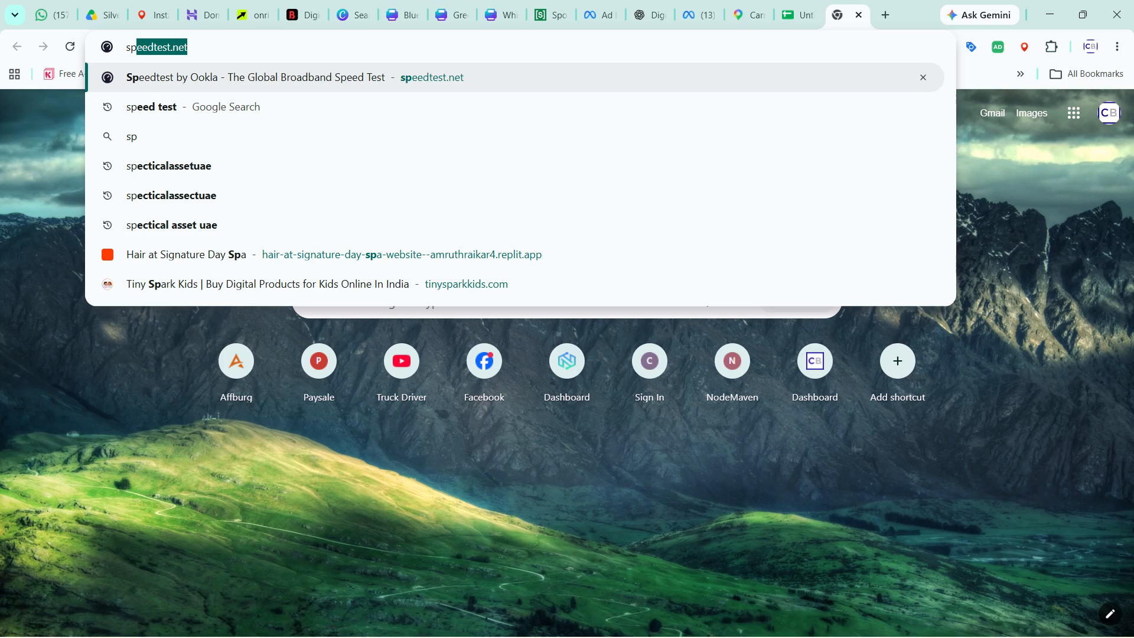
key(ctrl+a)
key(ctrl+Delete)
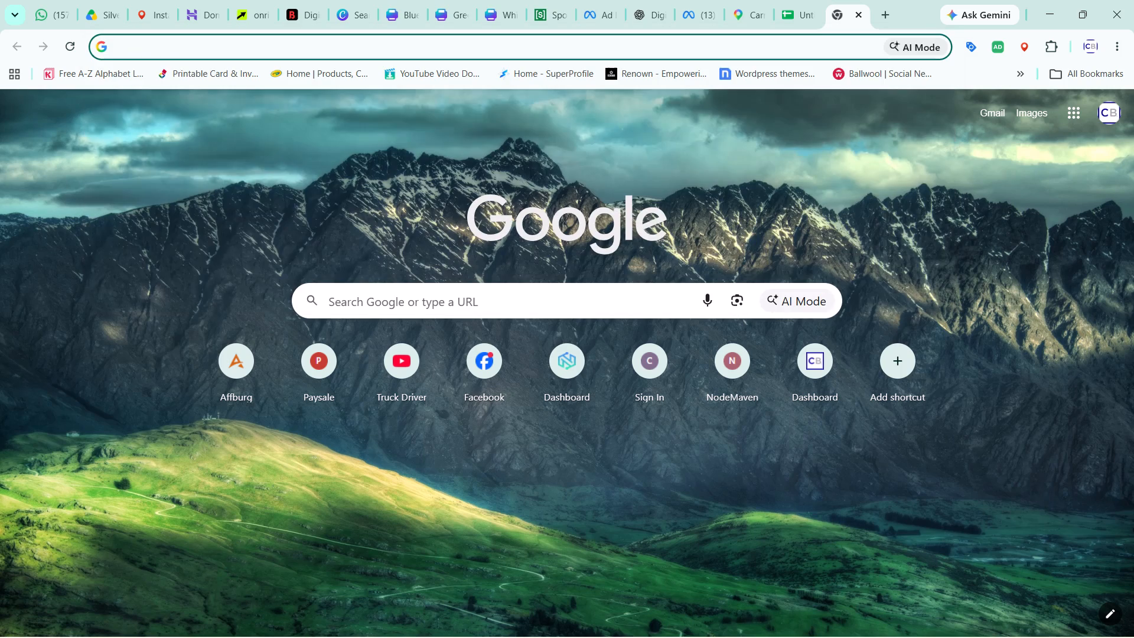
text(sup)
key(Return)
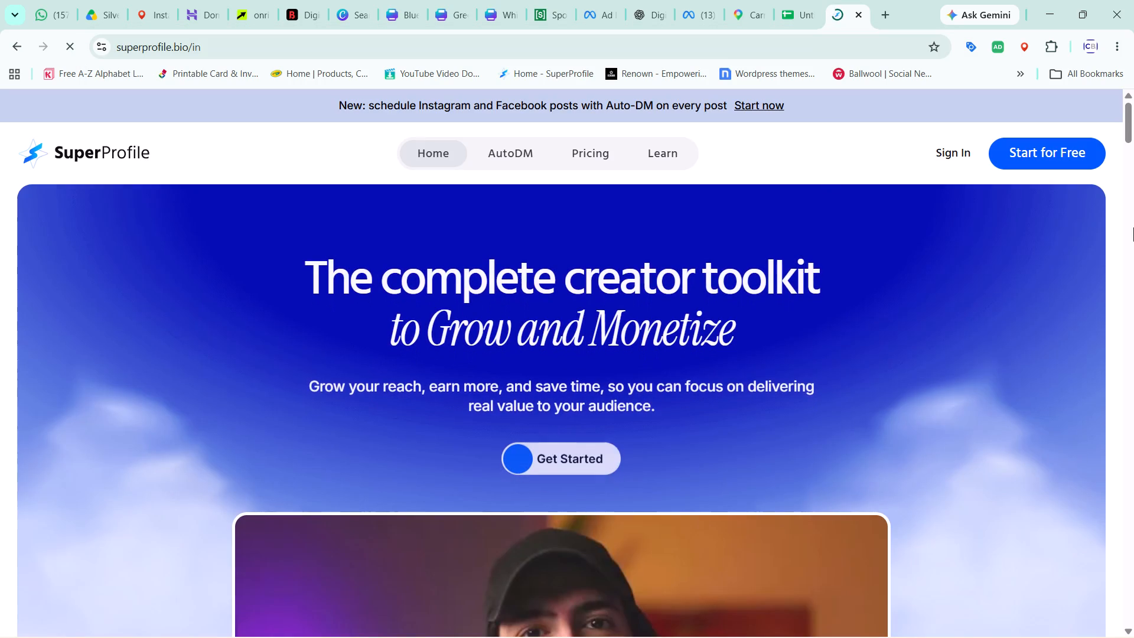
Sign in to SuperProfile and open the creator account's Payments page.
click(966, 156)
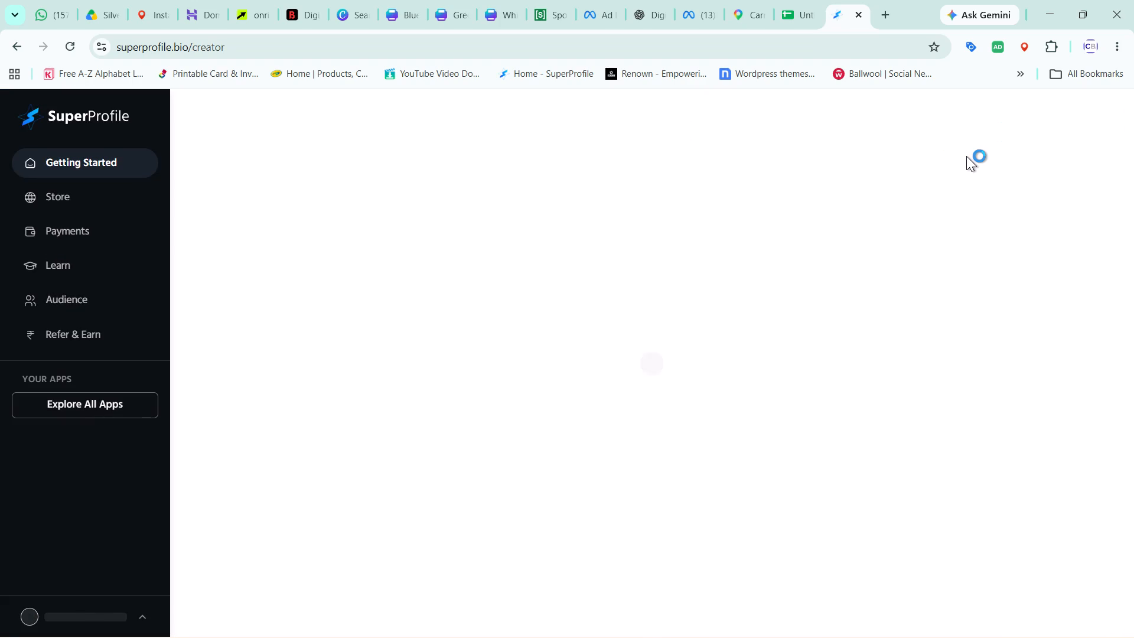
scroll(583, 255, down, 1)
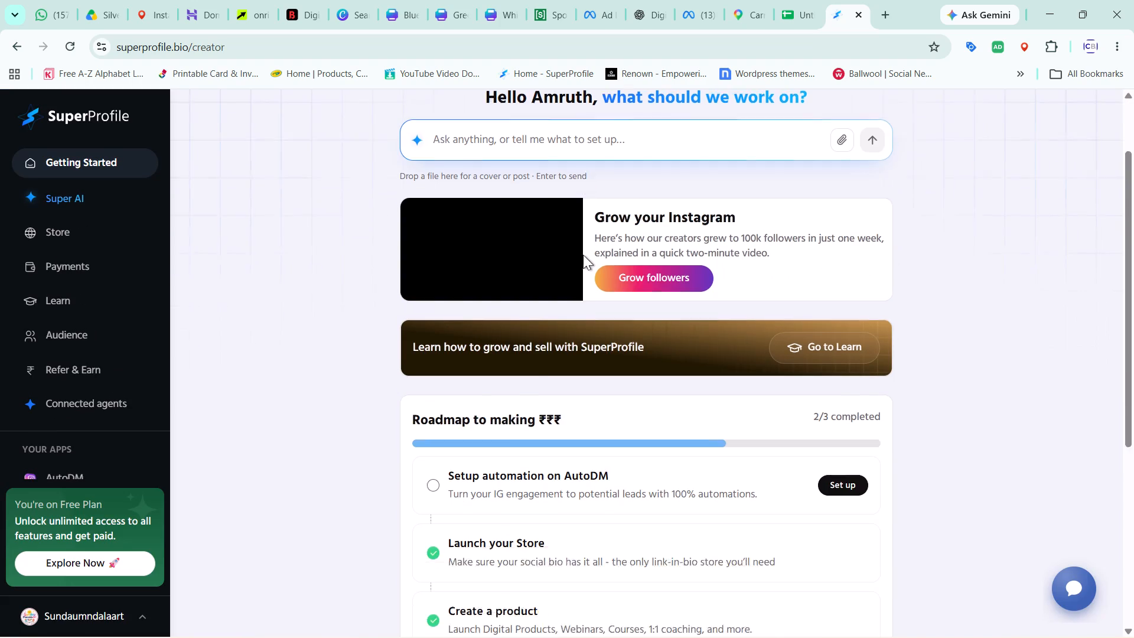
scroll(583, 255, down, 1)
click(88, 266)
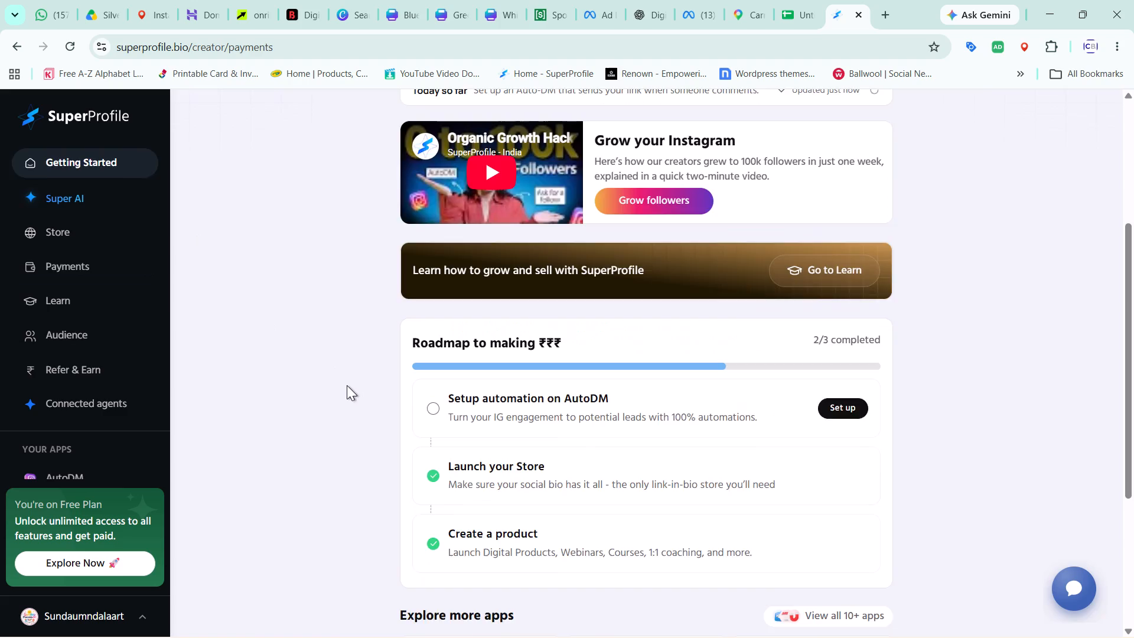
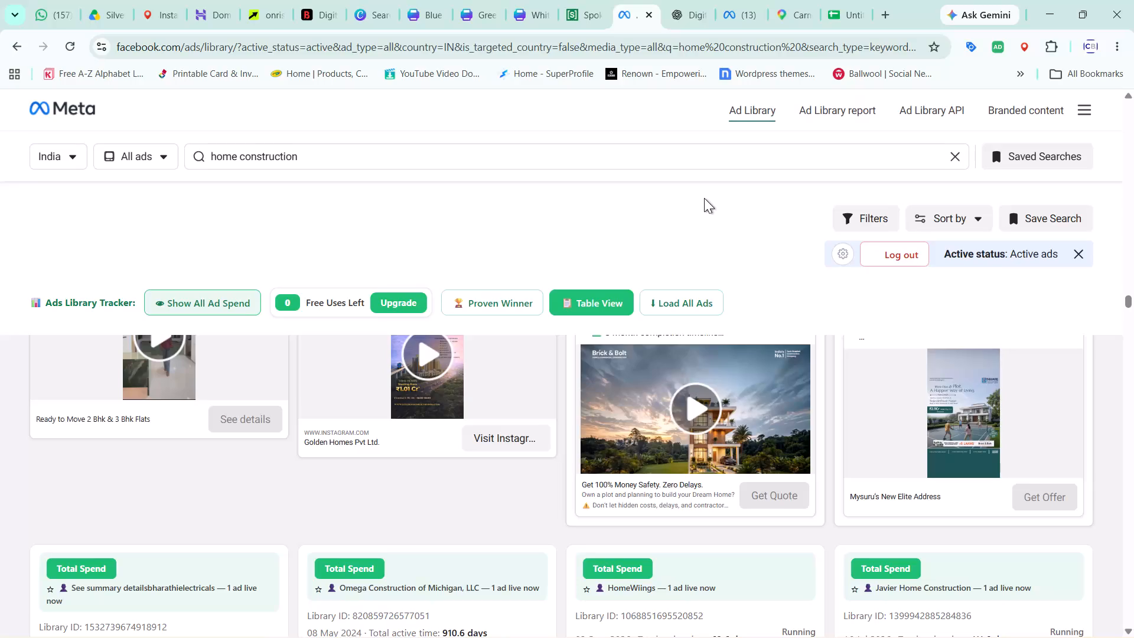
Examine the home construction ads in Meta Ad Library and play the video ad for DTCP & RERA approved Avinashi Road plots.
scroll(704, 198, down, 4)
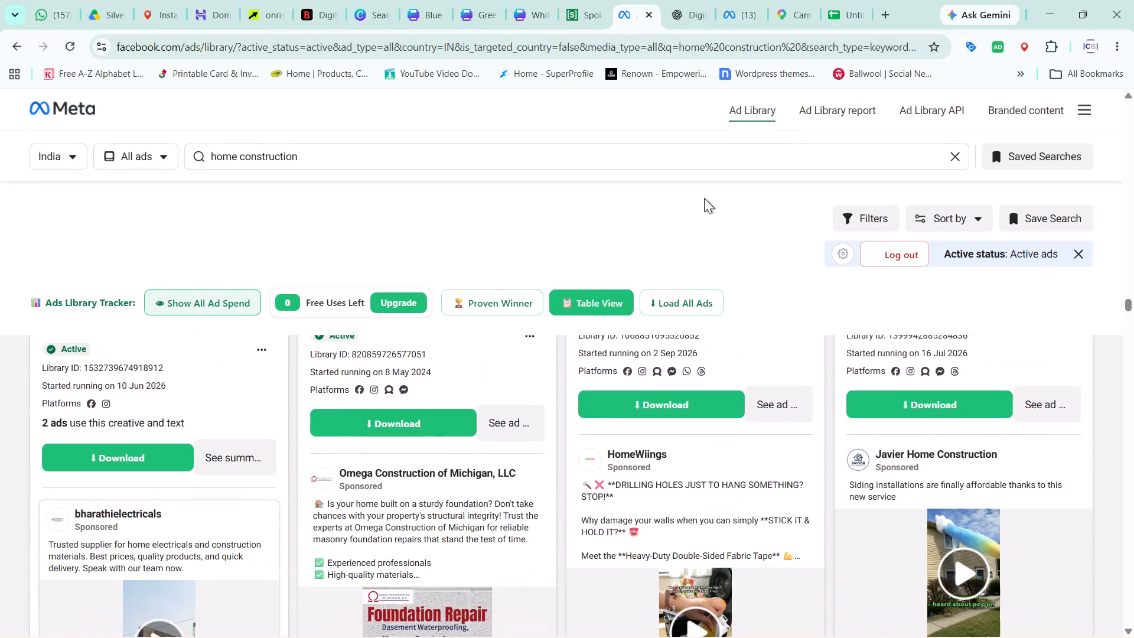
scroll(704, 198, down, 2)
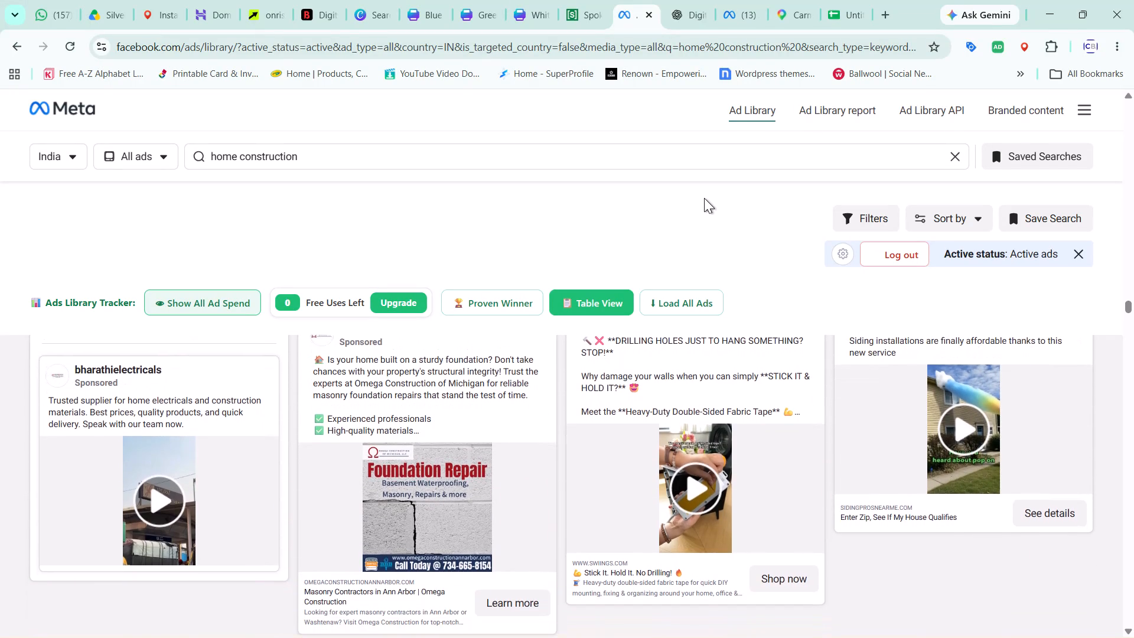
scroll(704, 198, down, 3)
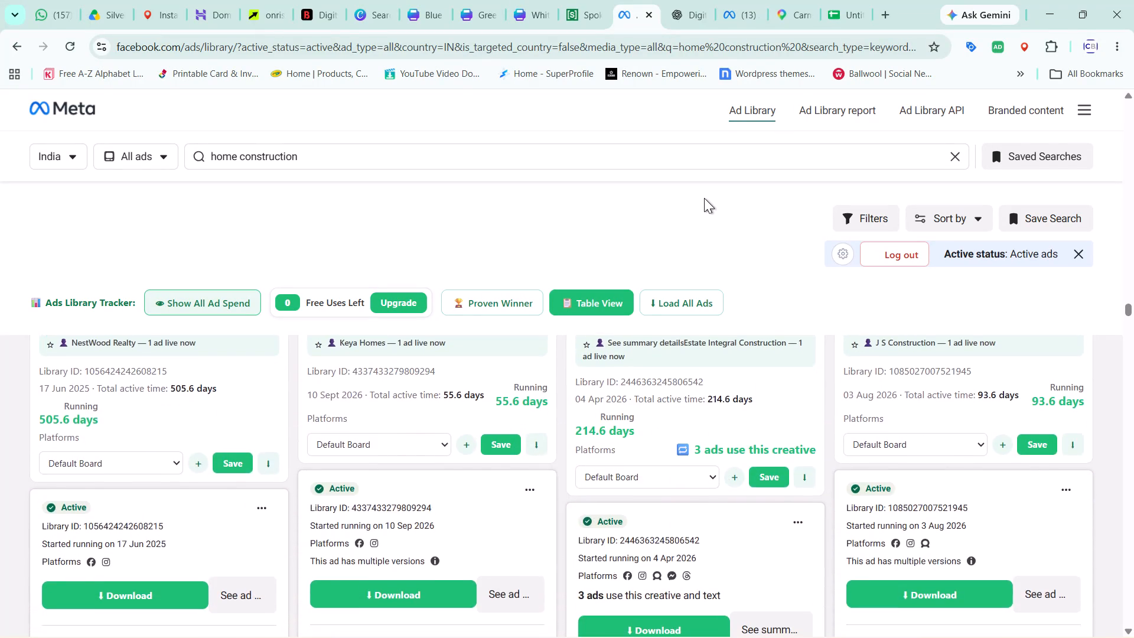
scroll(704, 198, down, 2)
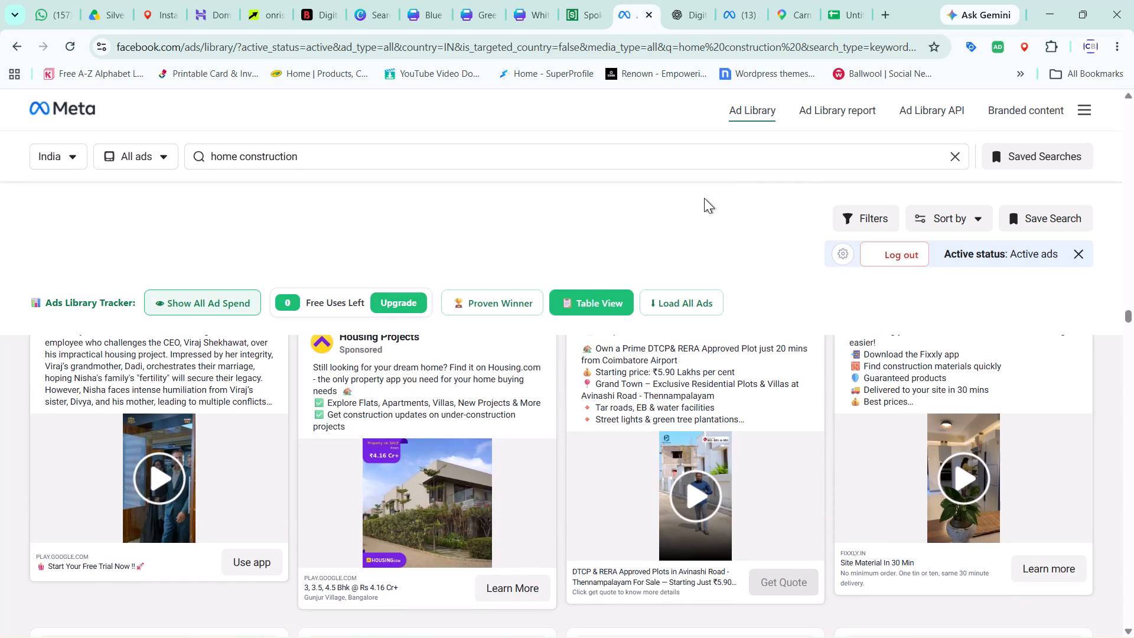
click(710, 502)
click(710, 502)
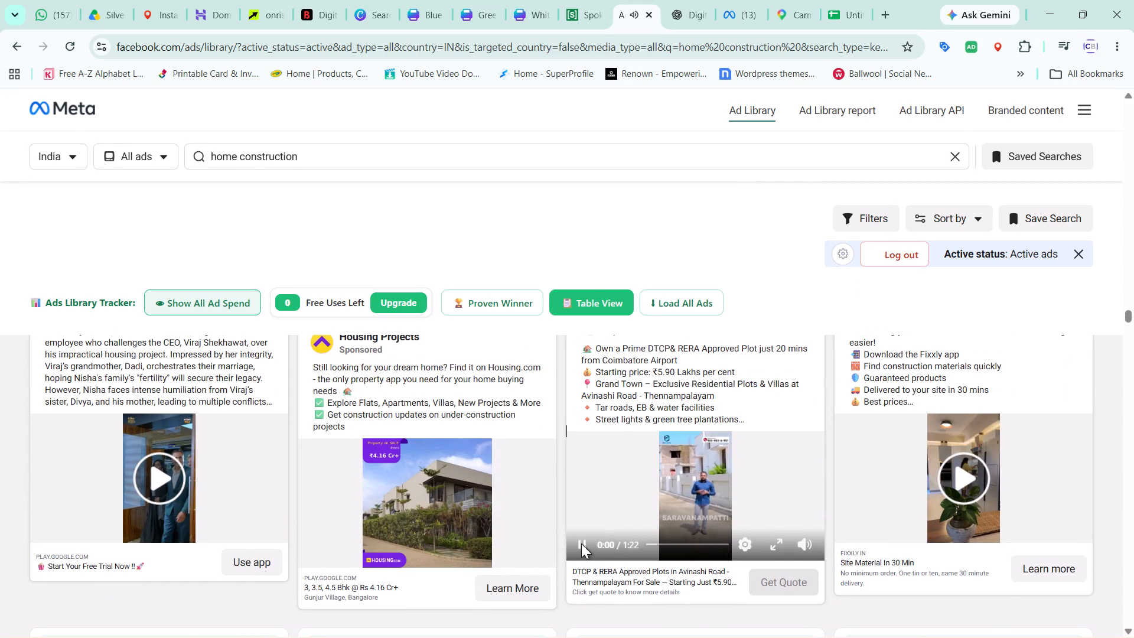
click(580, 545)
click(580, 545)
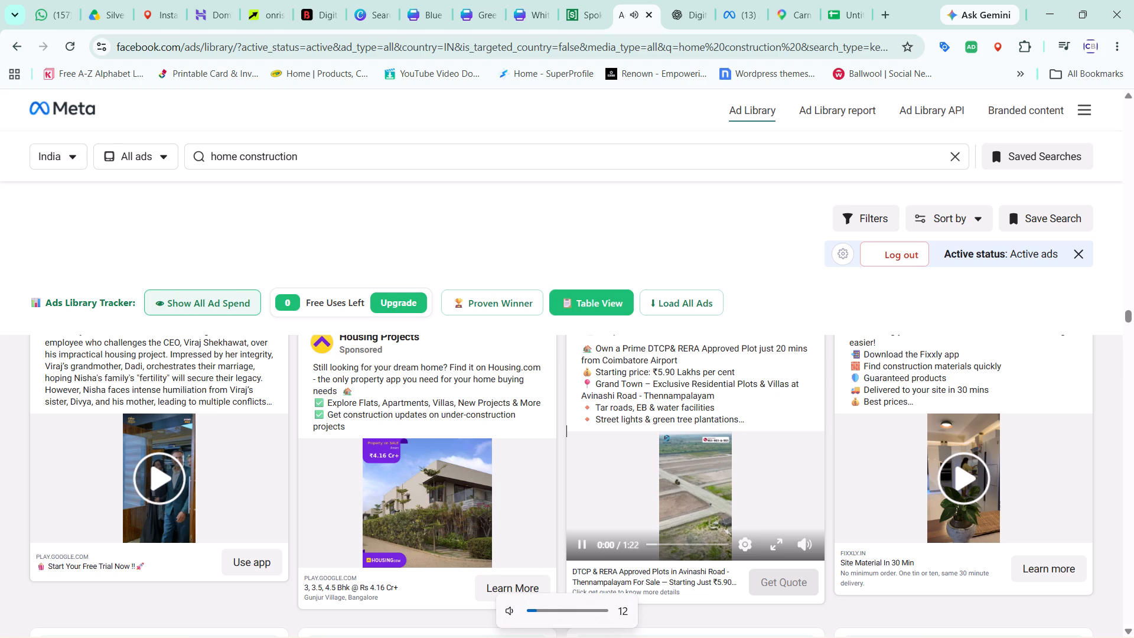
Look through further home construction ads in Meta Ad Library, examining the advertisers and their creatives.
scroll(580, 545, down, 1)
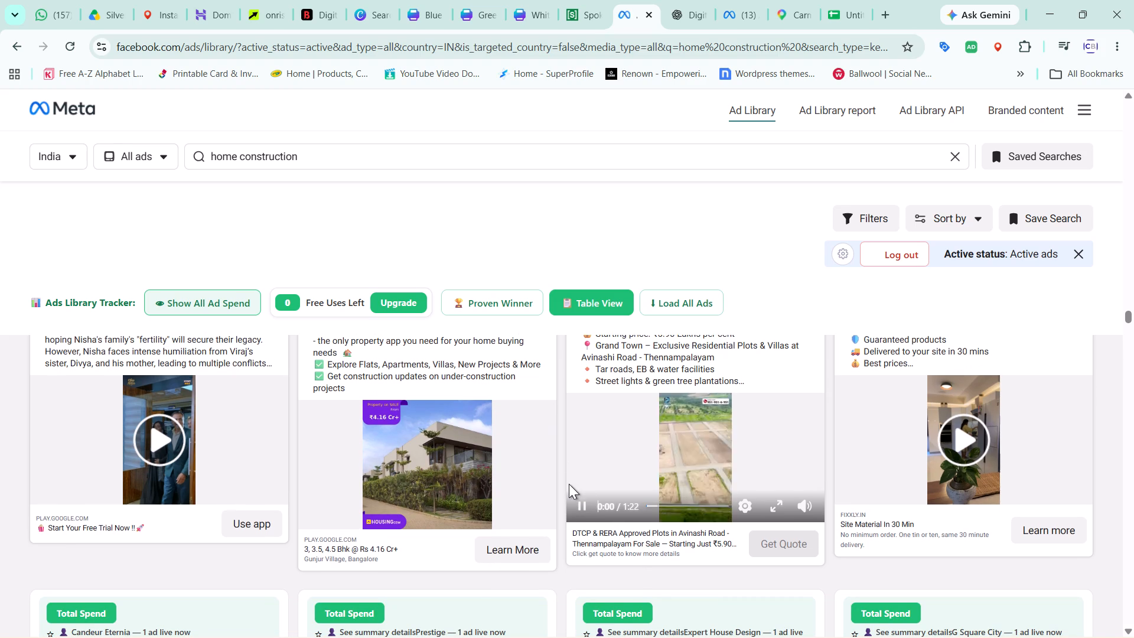
scroll(633, 452, down, 1)
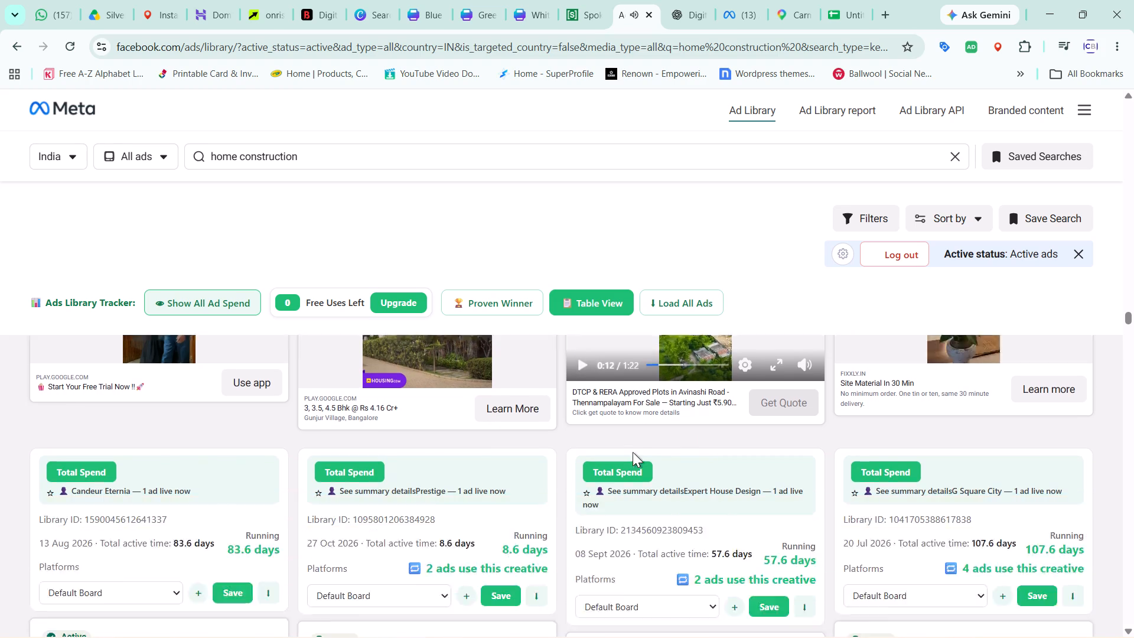
scroll(633, 452, down, 4)
scroll(633, 452, up, 2)
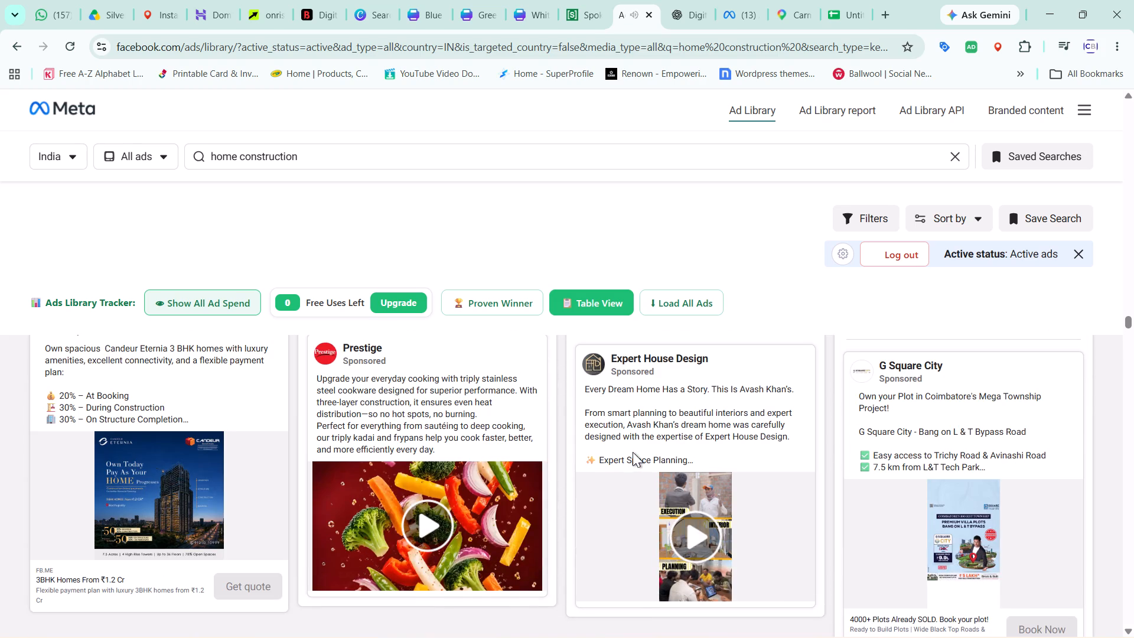
scroll(633, 452, down, 4)
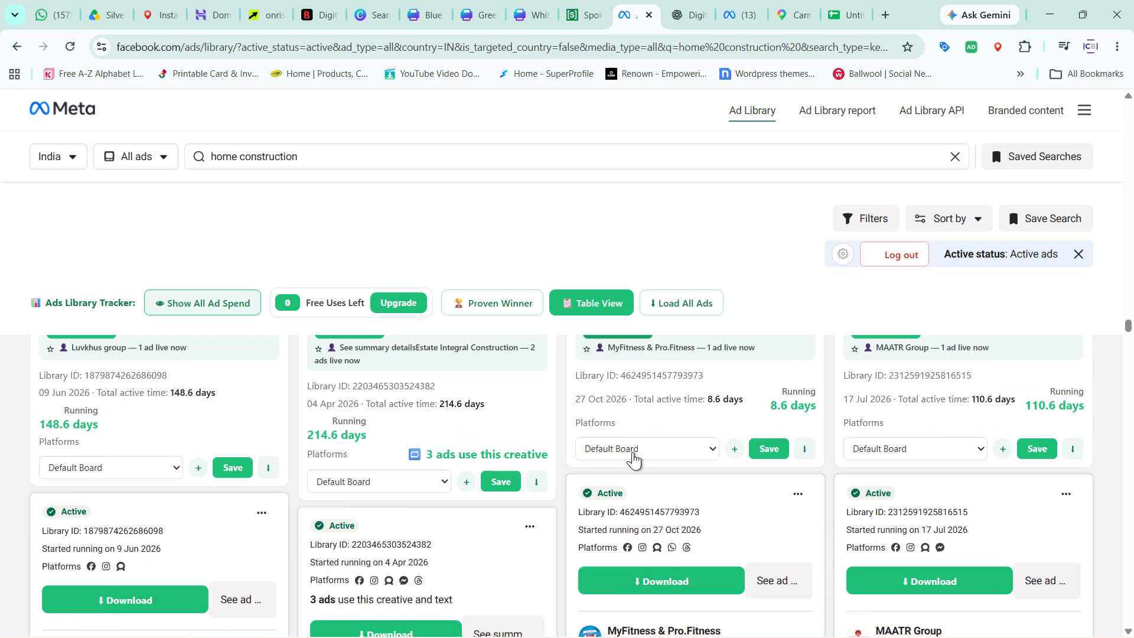
scroll(633, 452, down, 4)
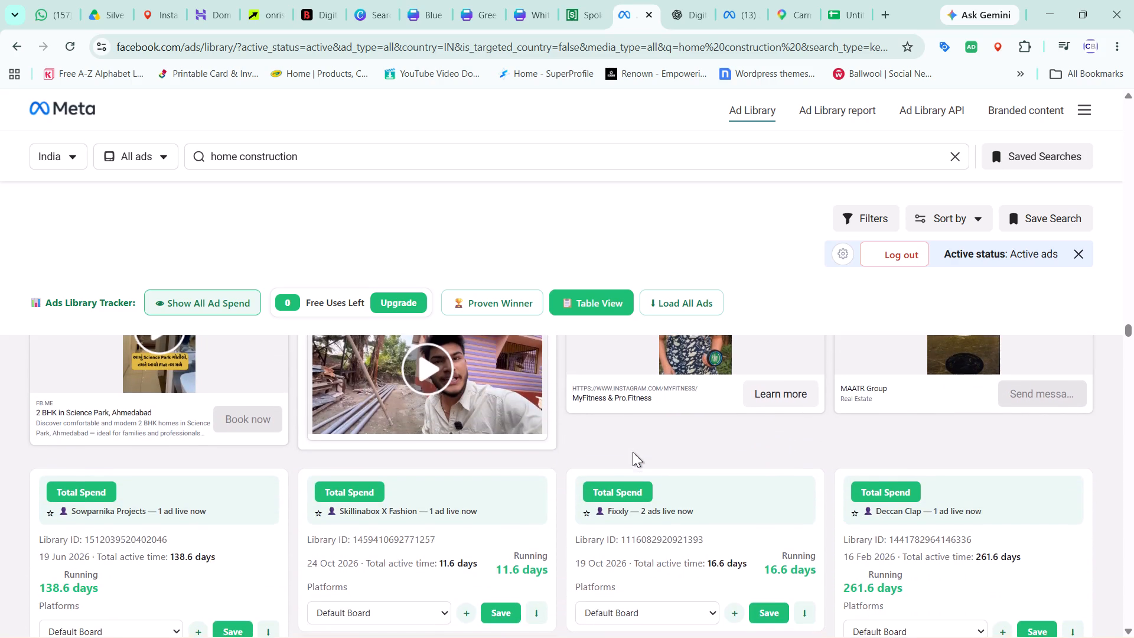
scroll(633, 452, down, 3)
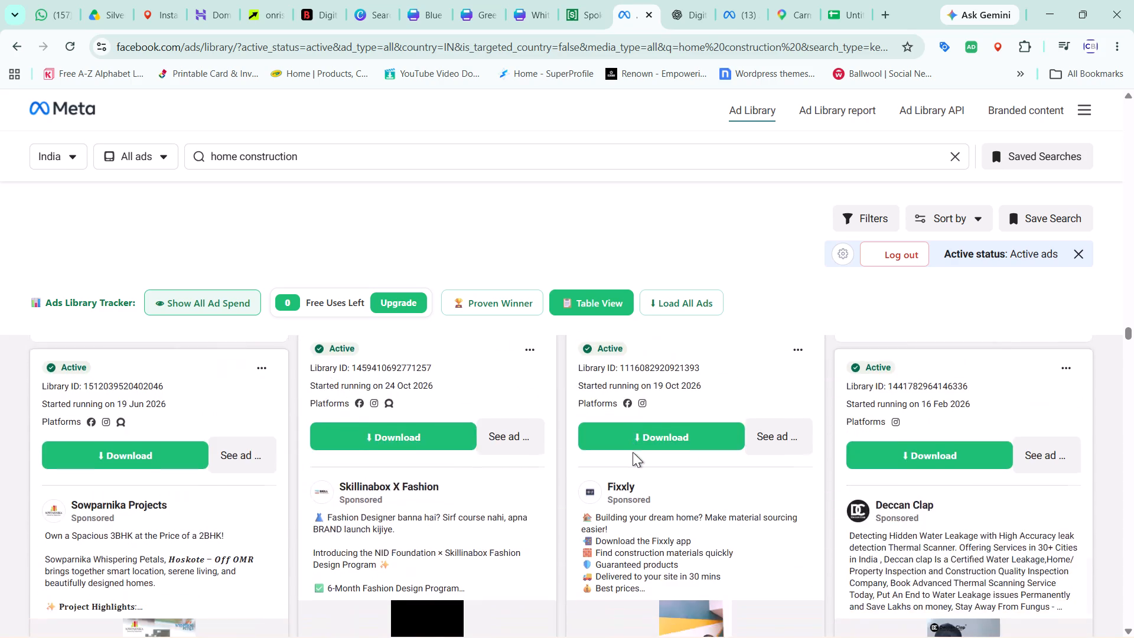
scroll(633, 452, down, 1)
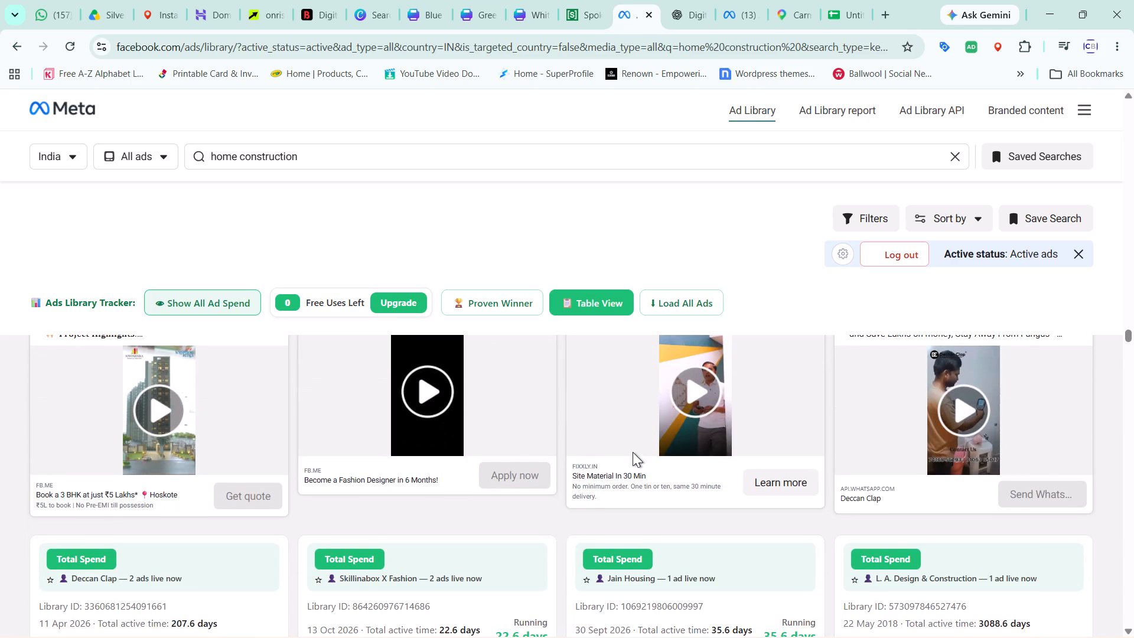
Switch to the Untitled spreadsheet and look over its scraped party and event business rows.
click(845, 18)
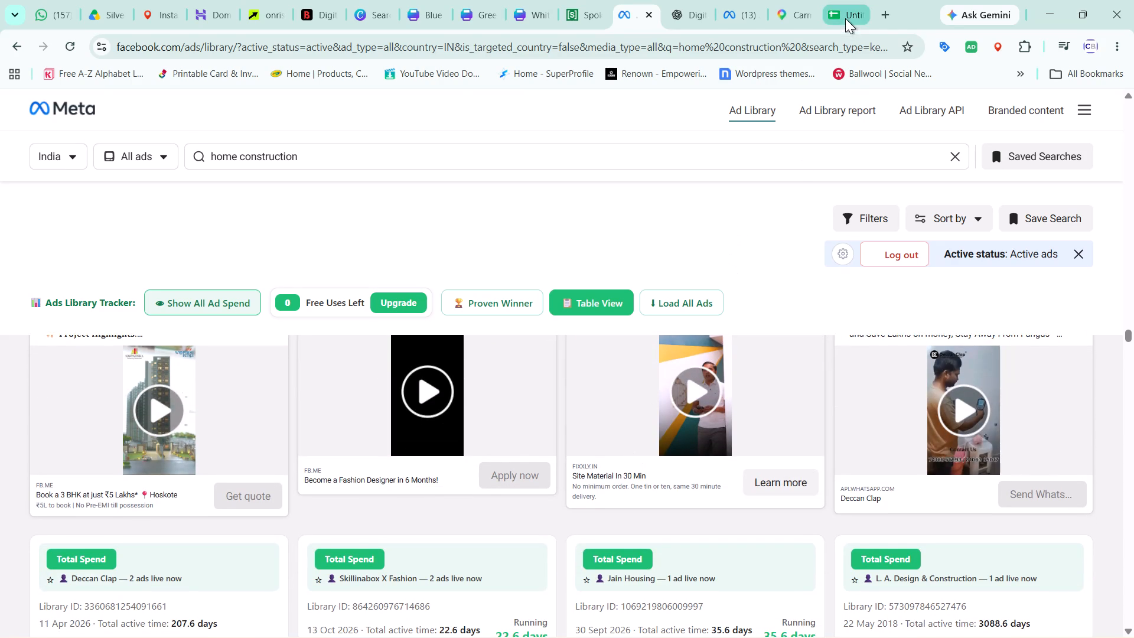
scroll(679, 457, down, 1)
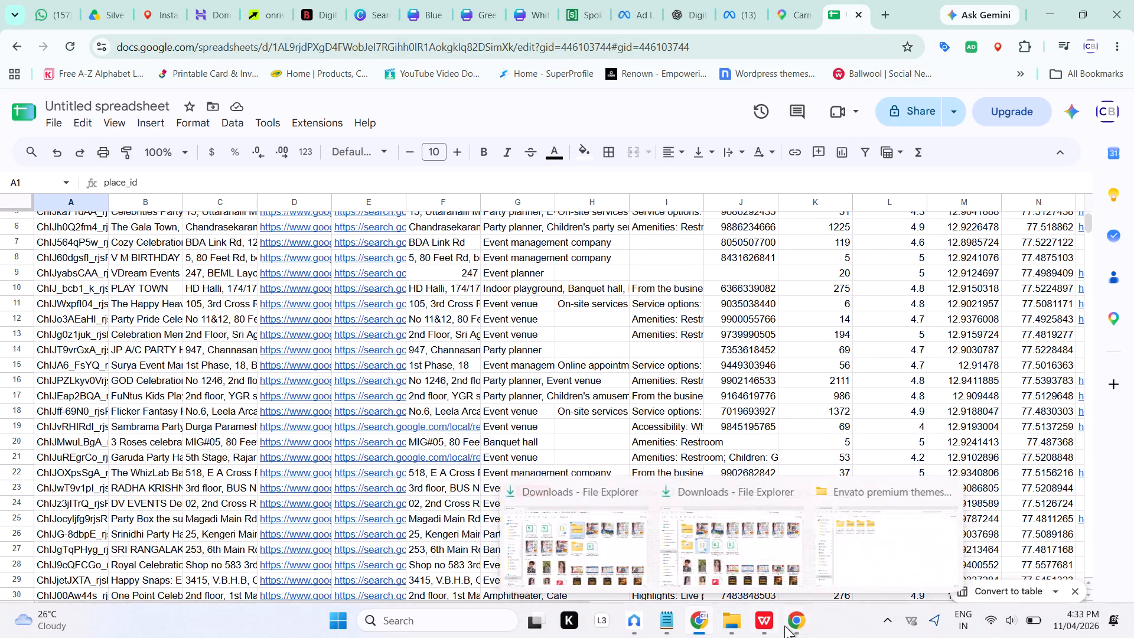
Return to the RR nagar leads sheet in the other Chrome window and set its general access to Anyone with the link.
click(796, 624)
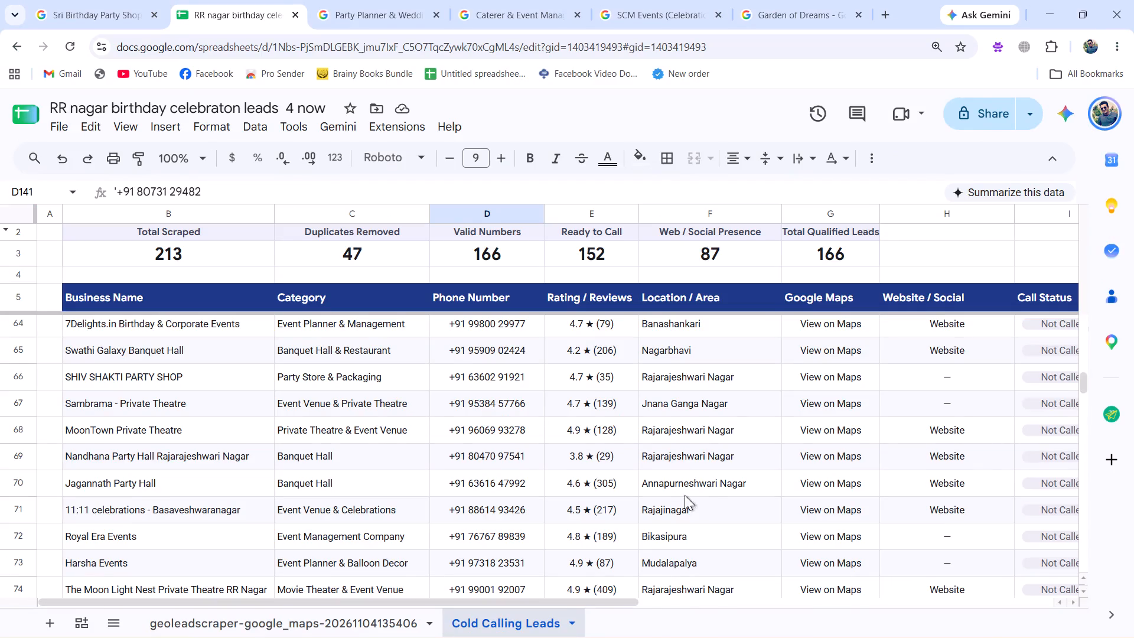
click(989, 112)
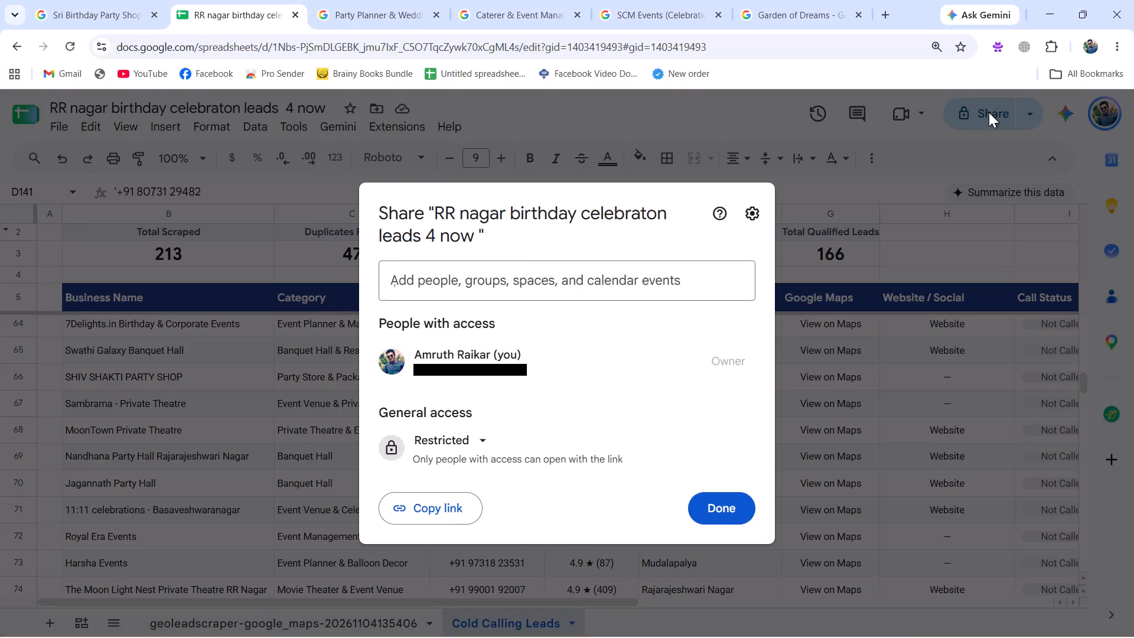
click(483, 447)
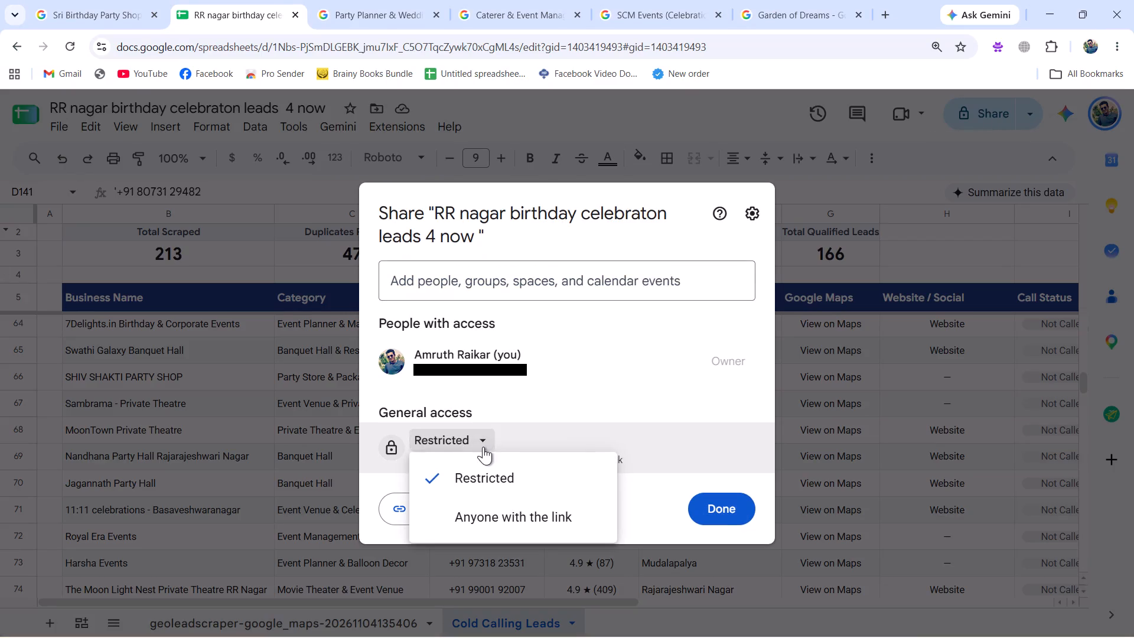
click(474, 510)
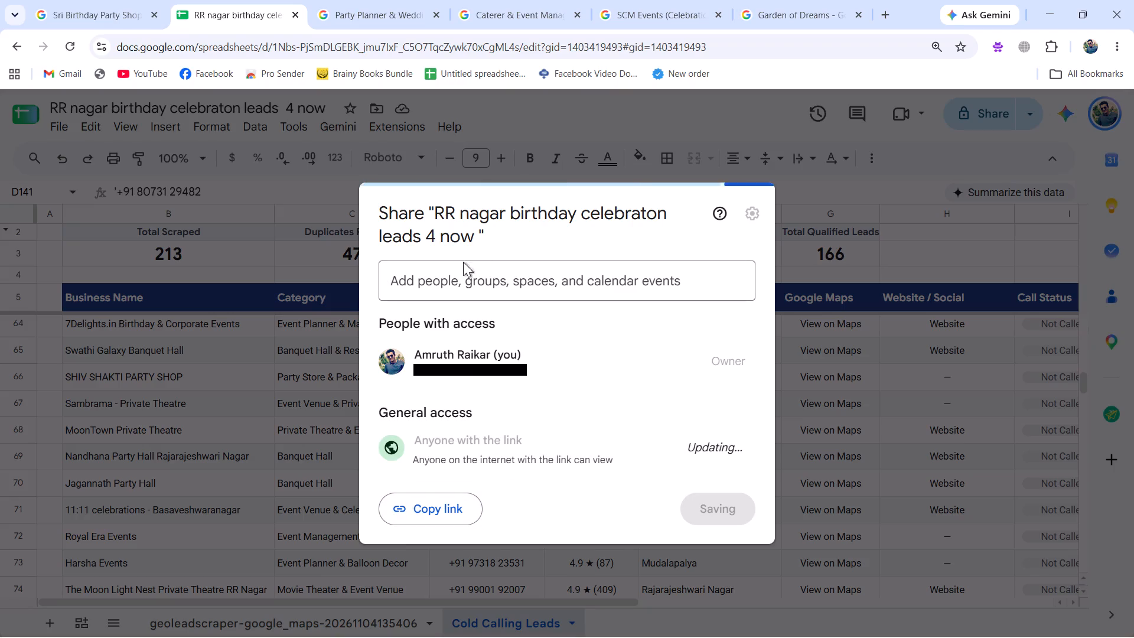
Share the leads sheet with the collaborator's Gmail address as Editor, with Notify people enabled, and send the invitation.
click(454, 279)
click(454, 279)
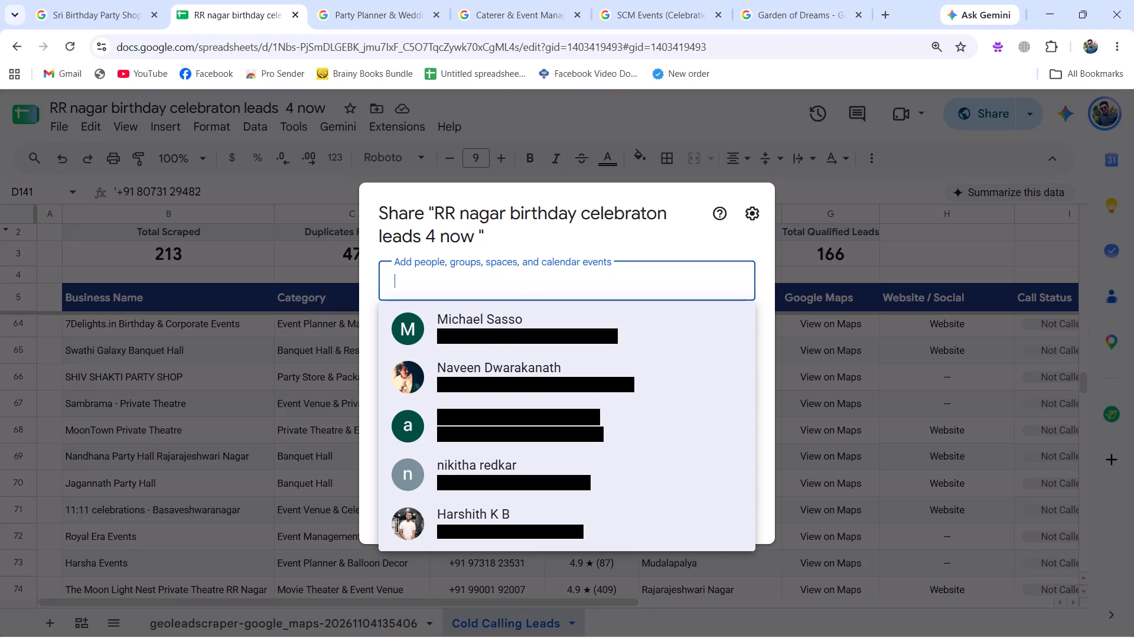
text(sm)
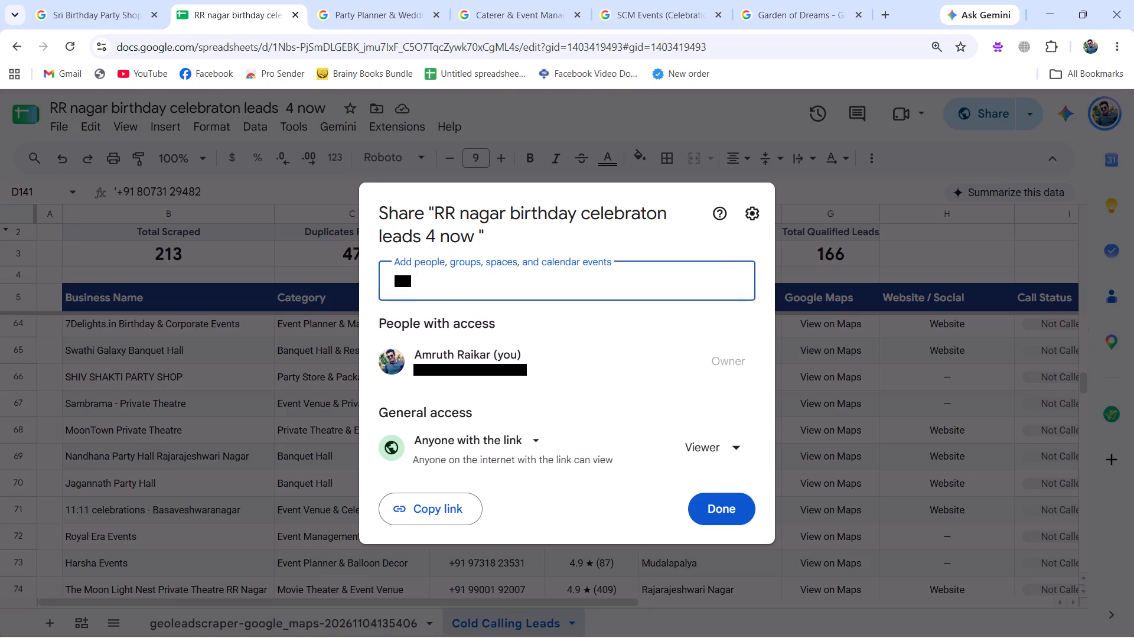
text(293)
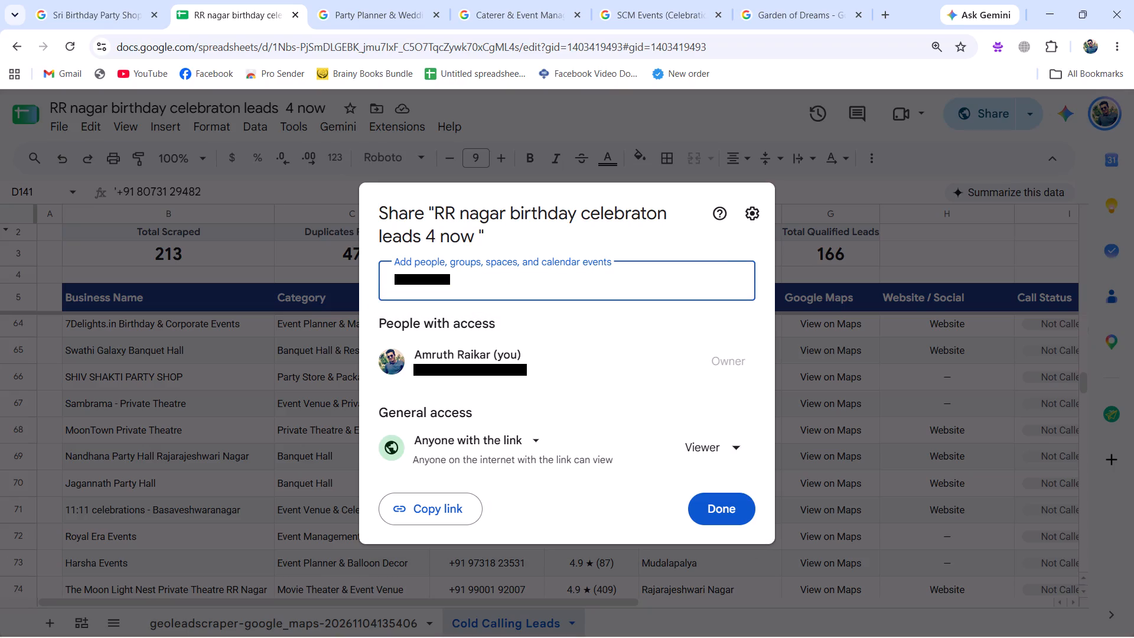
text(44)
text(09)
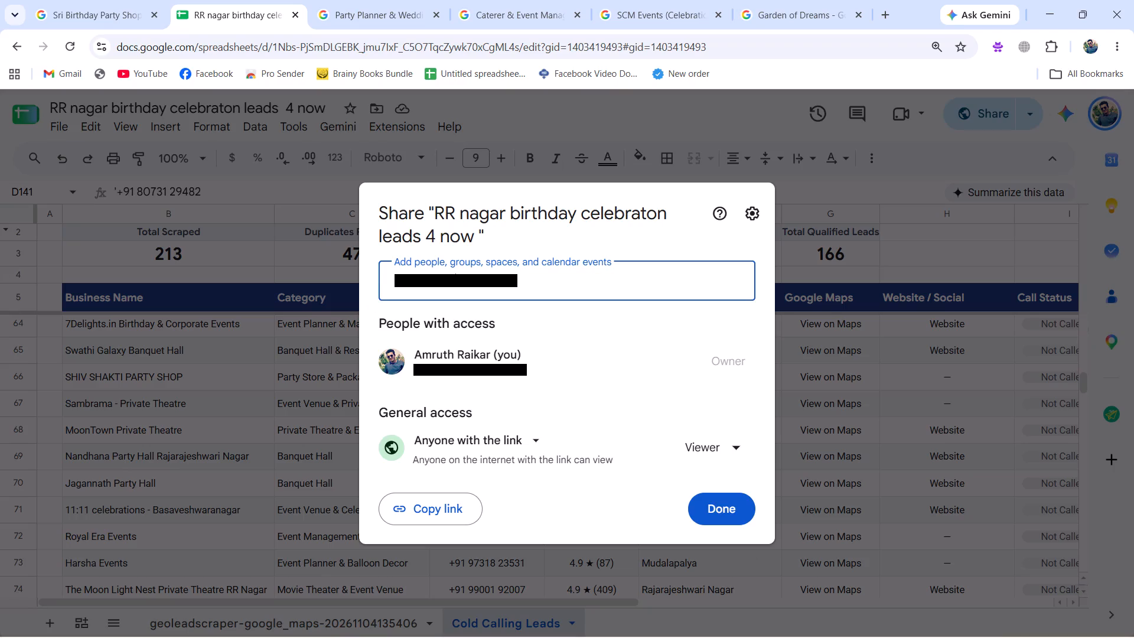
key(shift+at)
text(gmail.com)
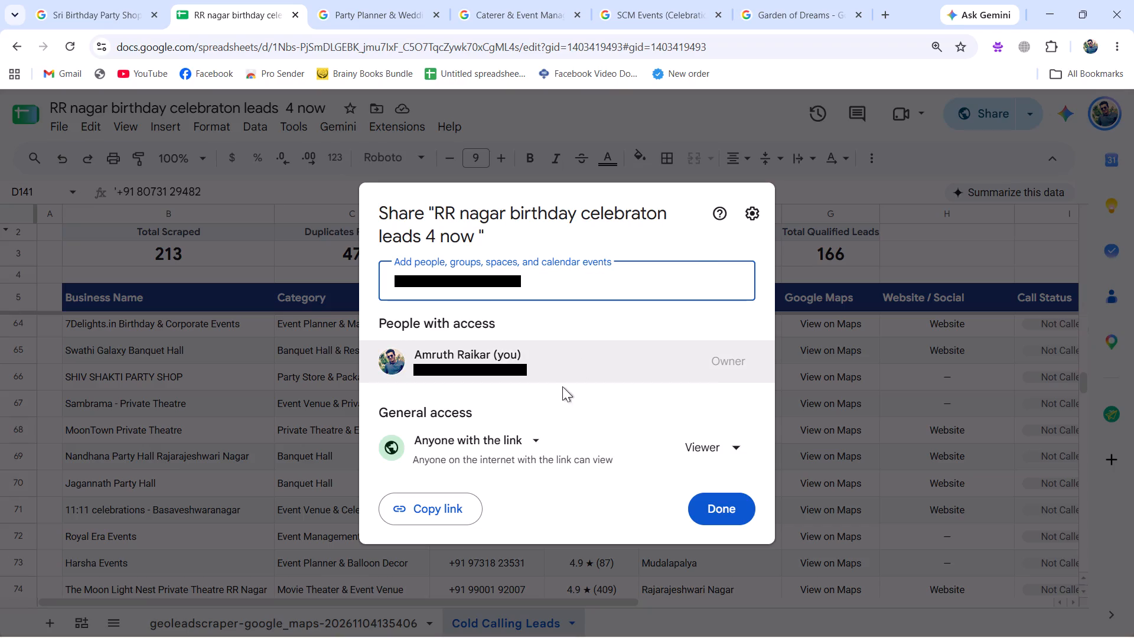
click(562, 330)
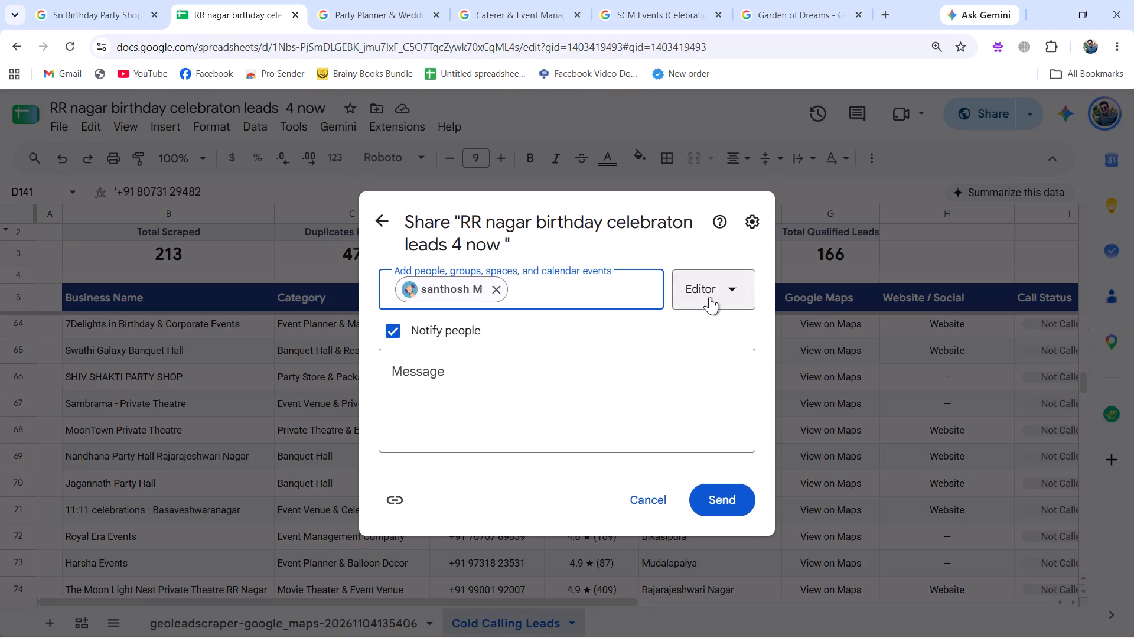
click(709, 297)
click(709, 297)
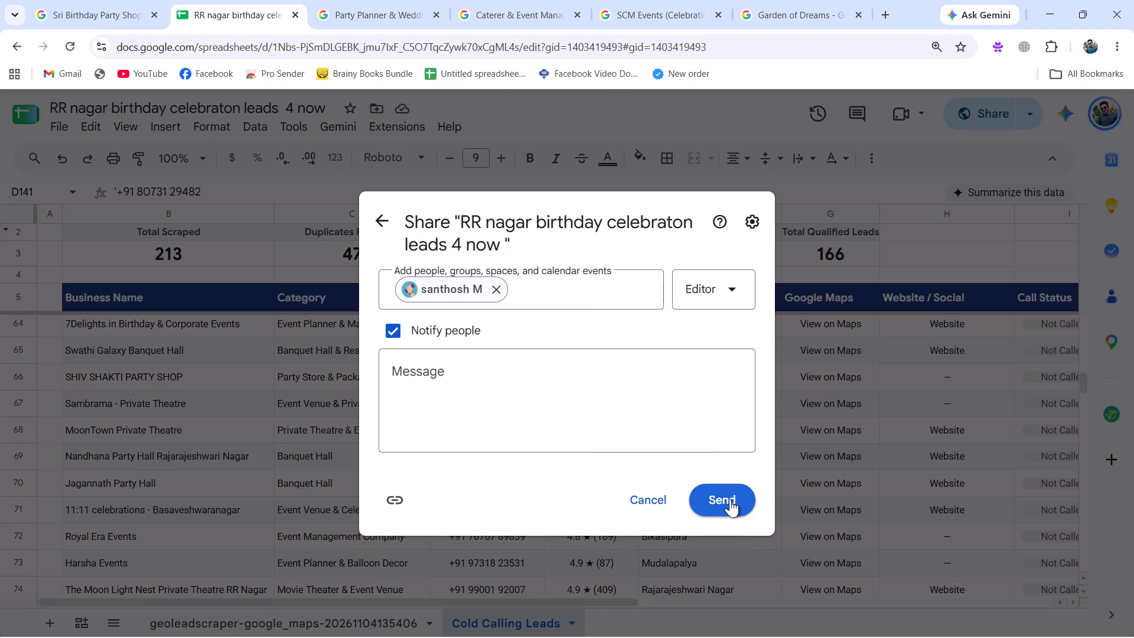
click(730, 499)
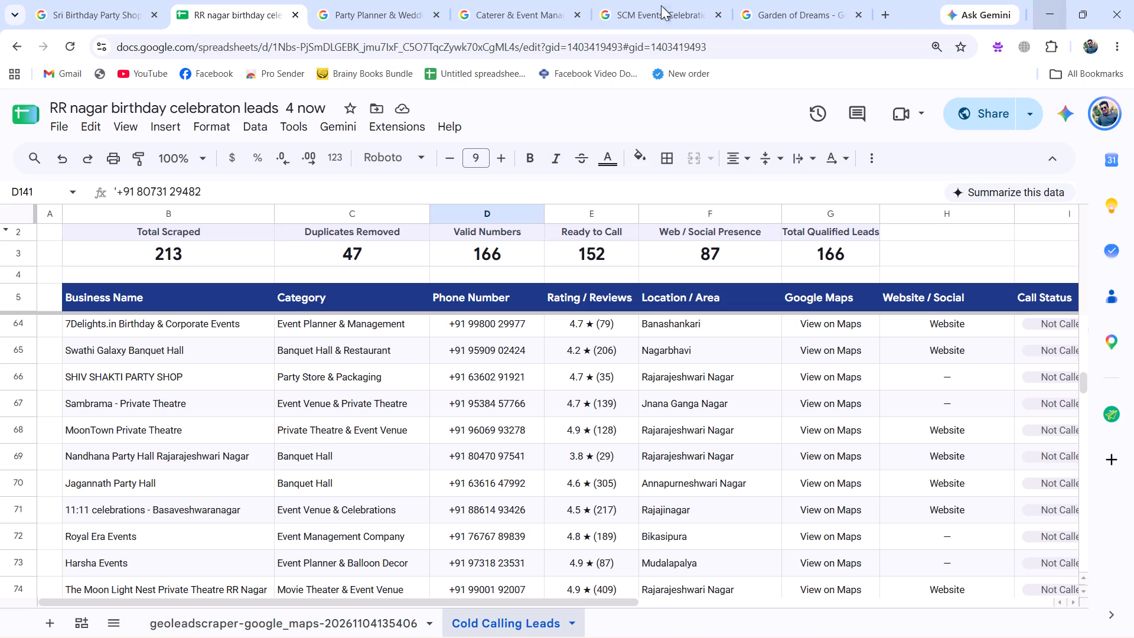
Close the Party Planner, Caterer, SCM Events and Garden of Dreams search tabs, and switch to the Sri Birthday Party Shop results.
click(440, 11)
click(440, 11)
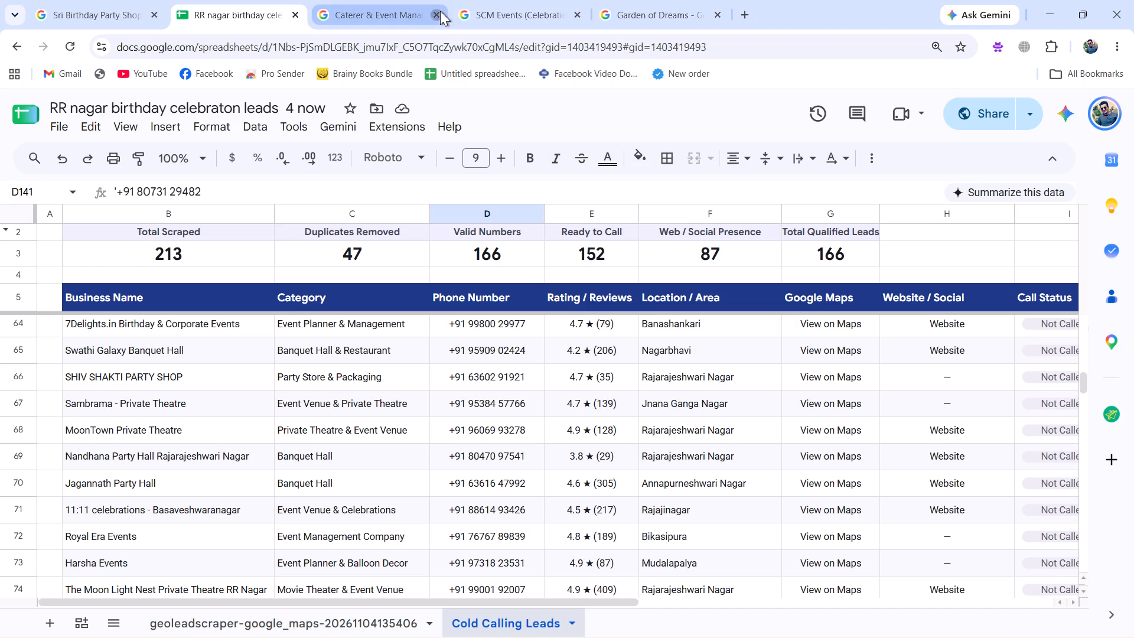
click(440, 11)
click(440, 11)
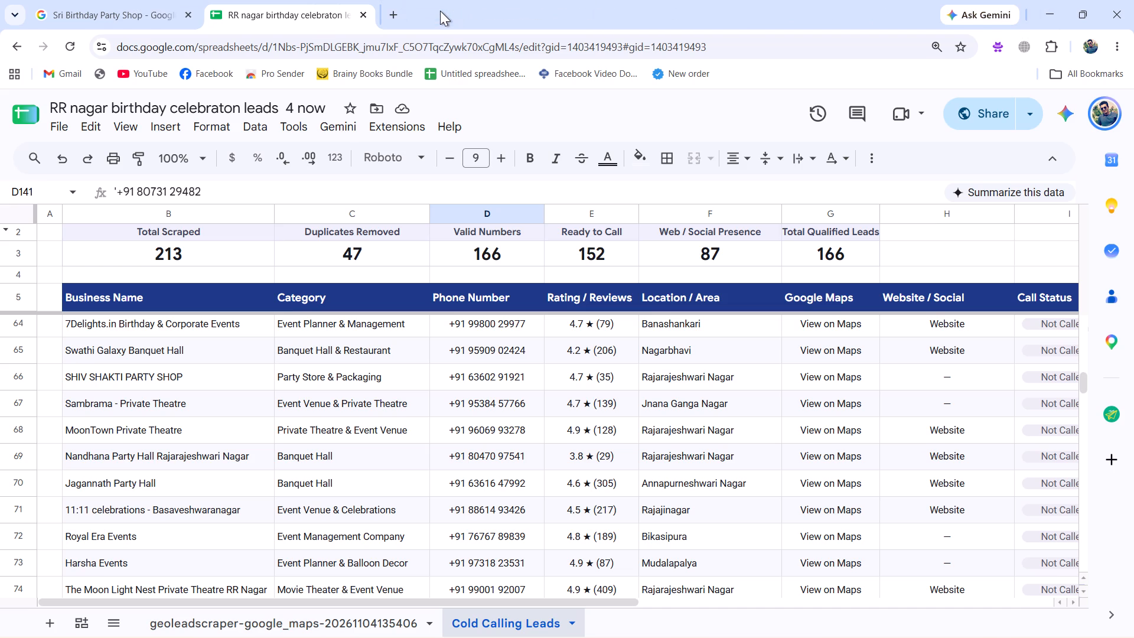
click(105, 0)
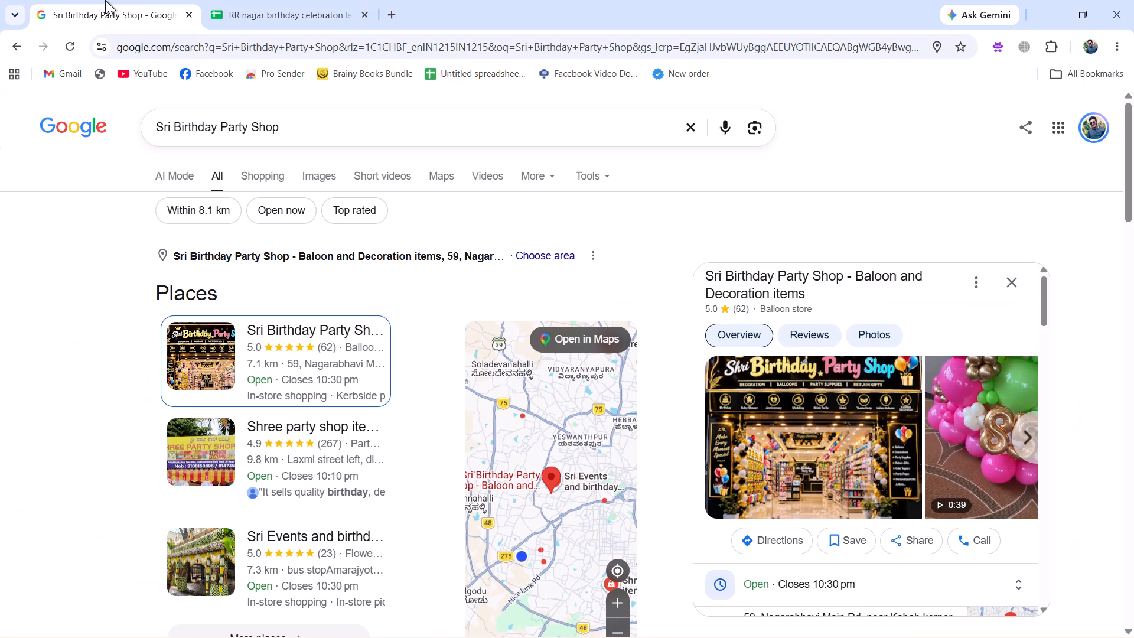